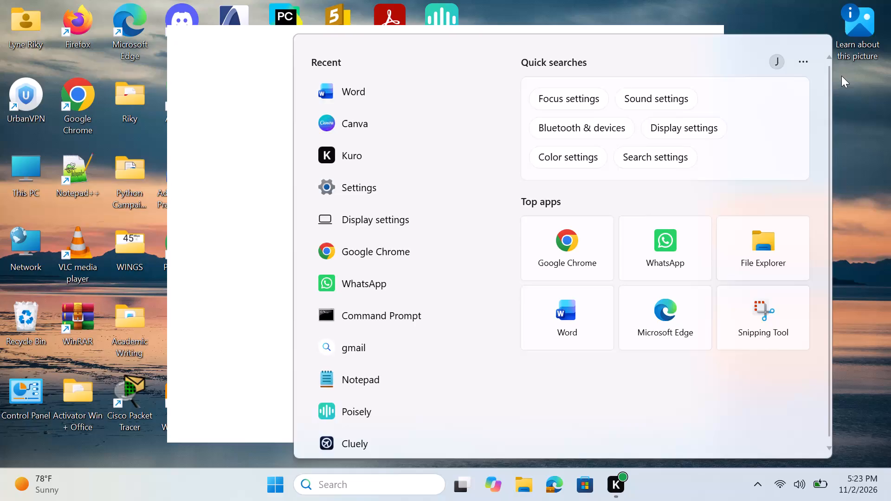
# Launch the Canva desktop app.
pyautogui.click(841, 76)
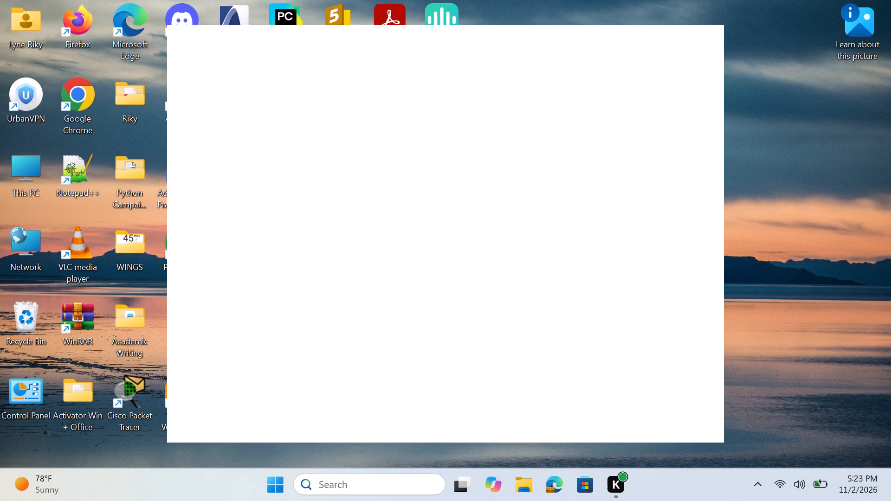
pyautogui.click(348, 493)
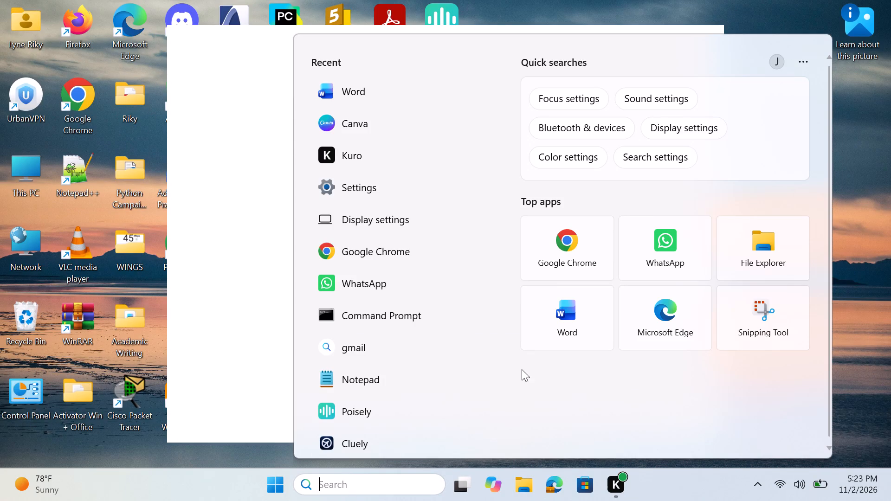
pyautogui.click(422, 134)
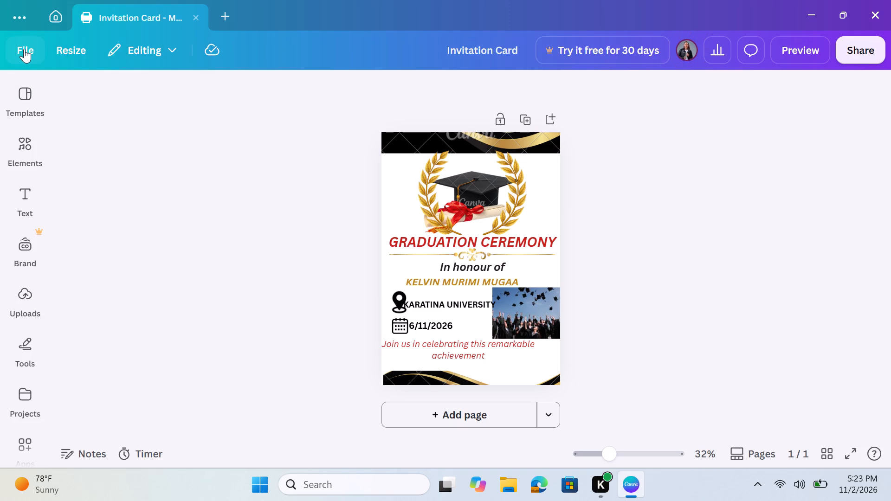
# Close the open Invitation Card design to return to the Canva home page.
pyautogui.click(193, 18)
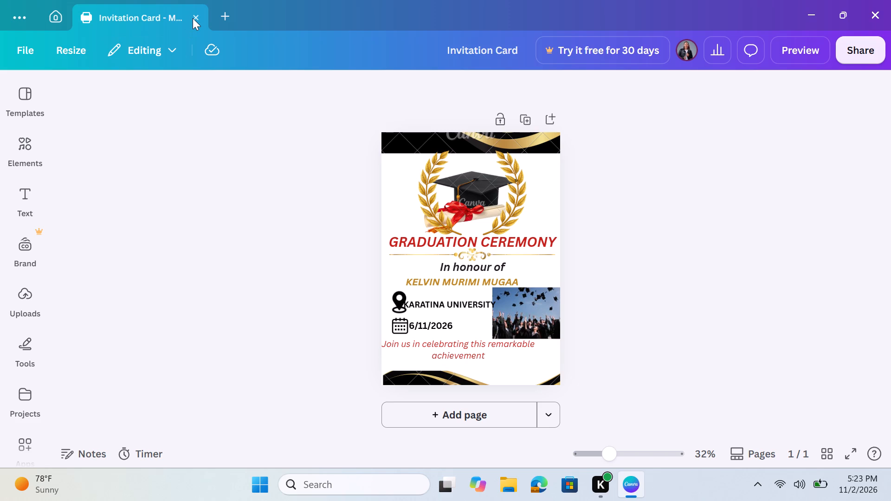
pyautogui.click(193, 18)
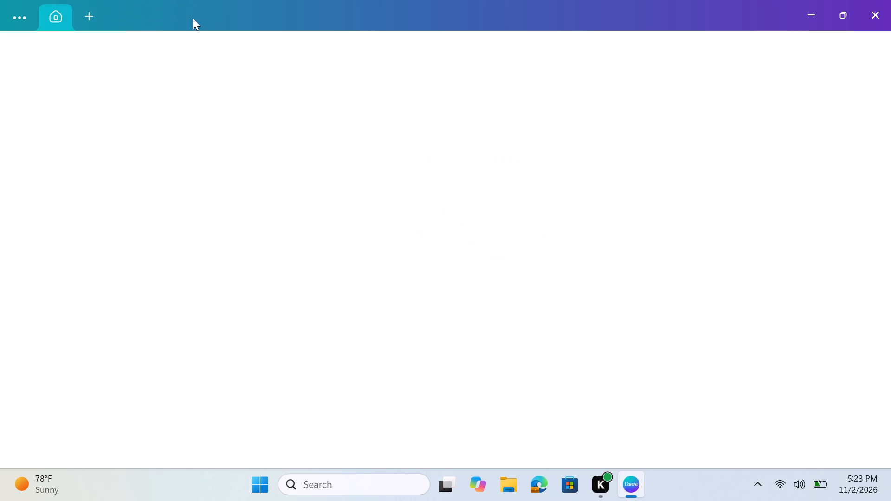
# Search the home page for "business card" using the suggested search term.
pyautogui.click(232, 199)
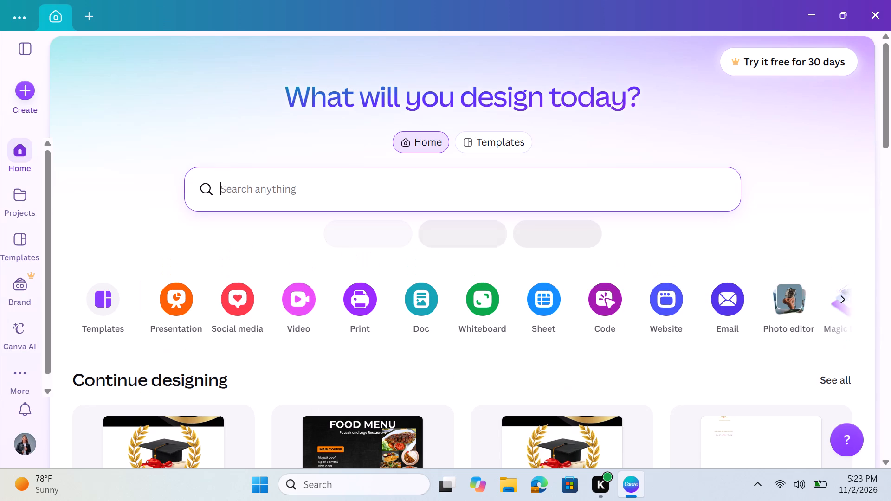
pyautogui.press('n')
pyautogui.press('BackSpace')
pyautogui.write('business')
pyautogui.click(232, 199)
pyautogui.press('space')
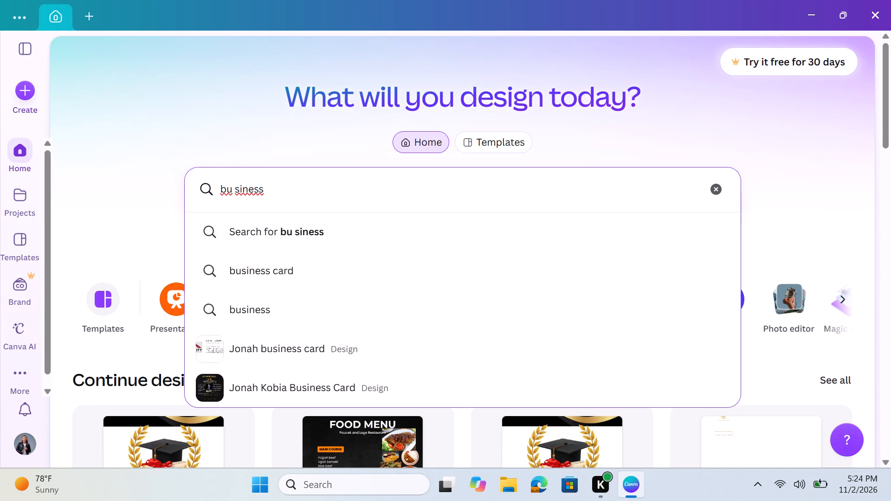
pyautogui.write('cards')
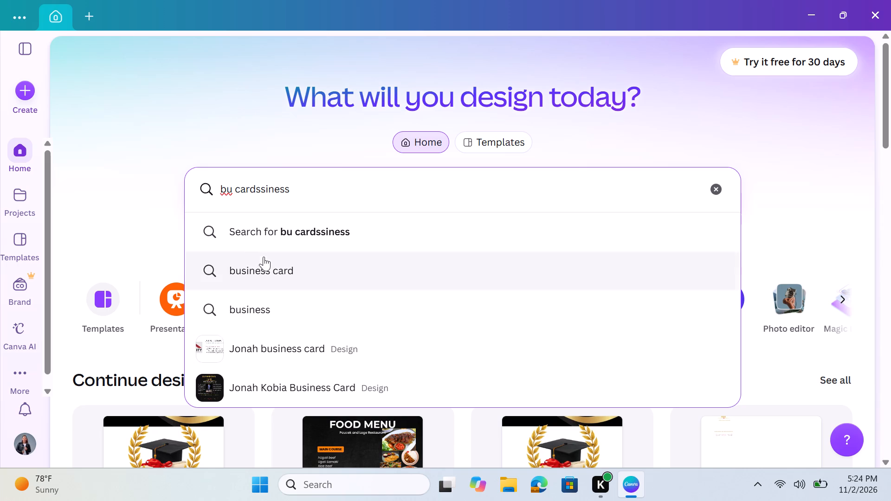
pyautogui.click(266, 276)
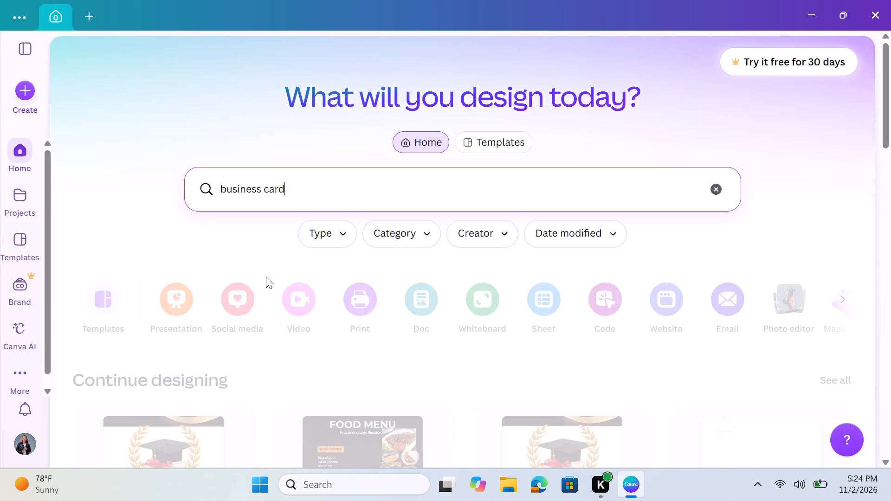
# Choose the Red Modern Business Card template (3.5 × 2 in) from the results and open it for customizing.
pyautogui.scroll(-1, 315, 361)
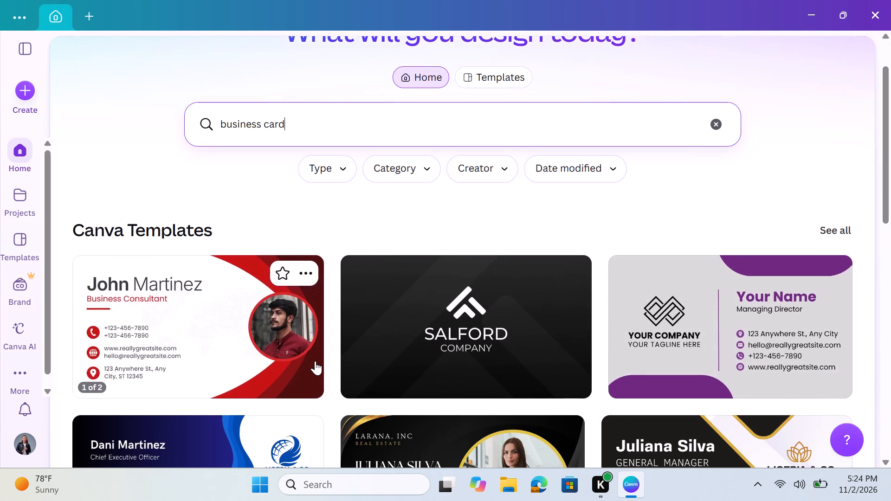
pyautogui.scroll(-1, 315, 361)
pyautogui.hscroll(1, 315, 361)
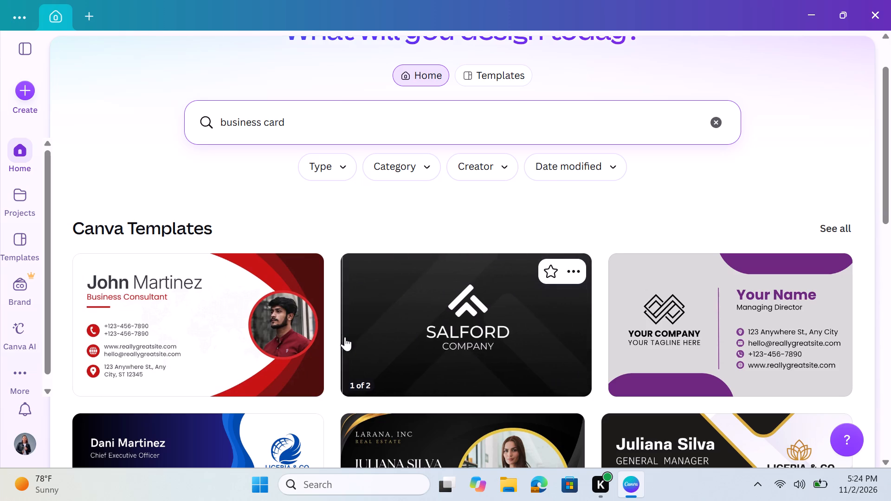
pyautogui.doubleClick(229, 340)
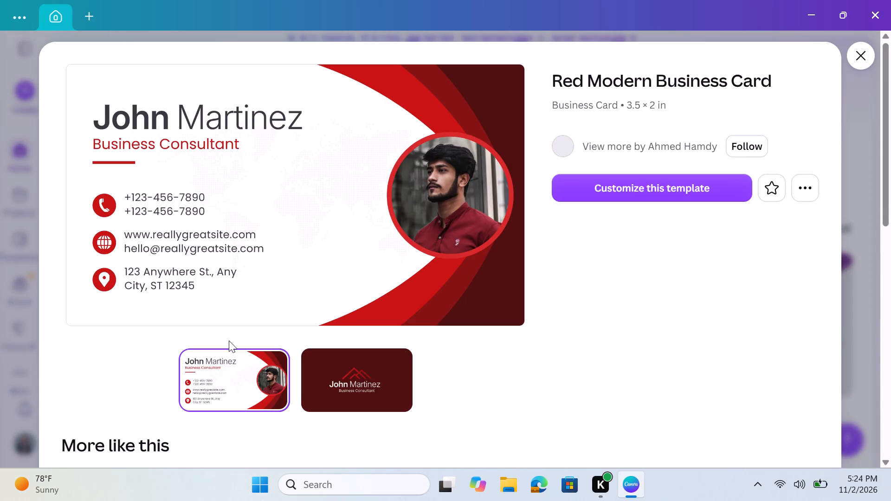
pyautogui.click(659, 188)
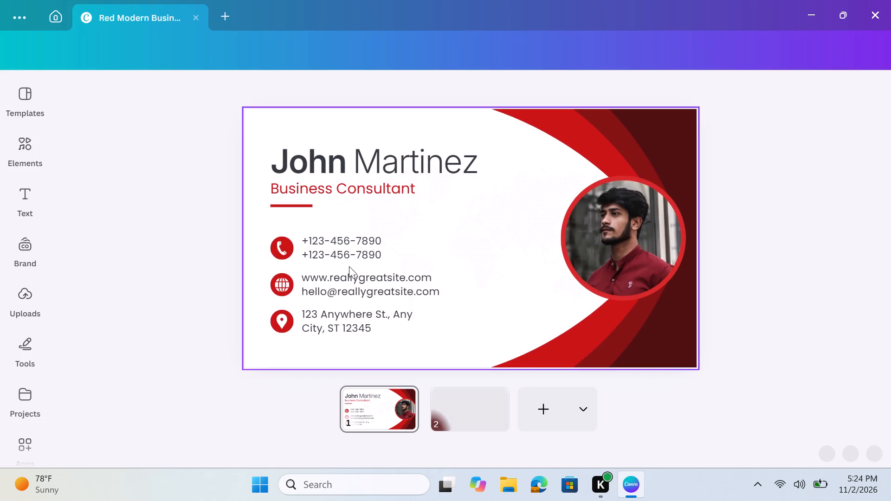
# Replace the second placeholder phone number on the card's front page with the cardholder's own phone number.
pyautogui.click(359, 243)
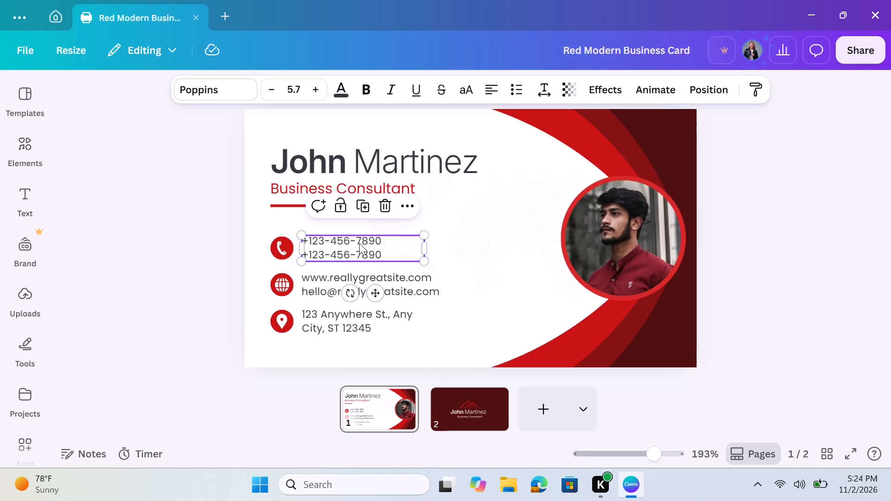
pyautogui.click(382, 253)
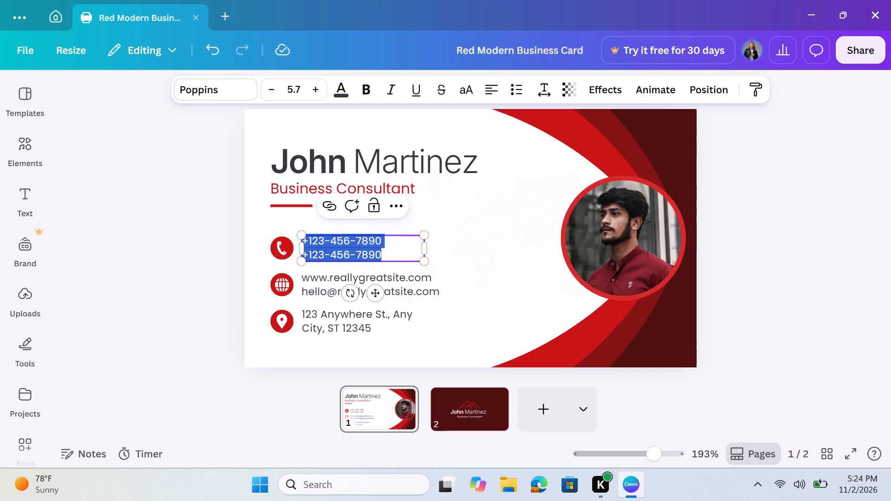
pyautogui.click(382, 253)
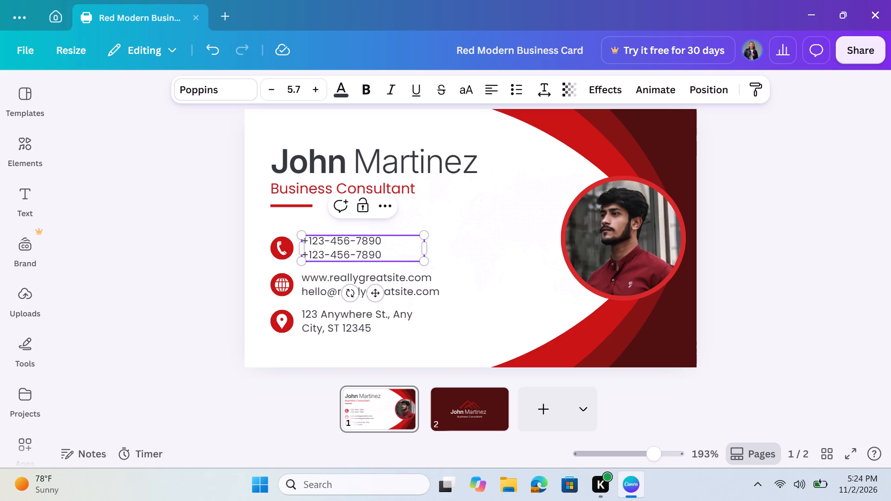
pyautogui.press('BackSpace')
pyautogui.press('BackSpace')
pyautogui.press('BackSpace')
pyautogui.press('BackSpace')
pyautogui.press('BackSpace')
pyautogui.press('BackSpace')
pyautogui.press('BackSpace')
pyautogui.press('BackSpace')
pyautogui.press('BackSpace')
pyautogui.press('BackSpace')
pyautogui.press('BackSpace')
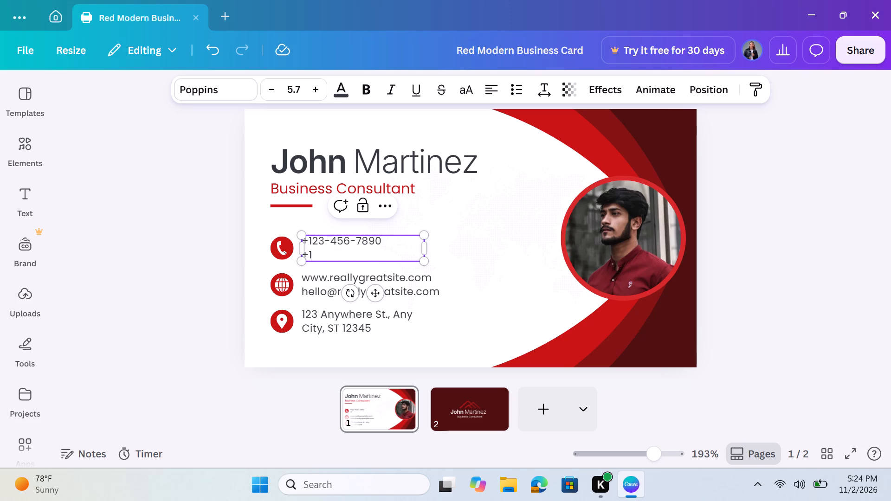
pyautogui.press('BackSpace')
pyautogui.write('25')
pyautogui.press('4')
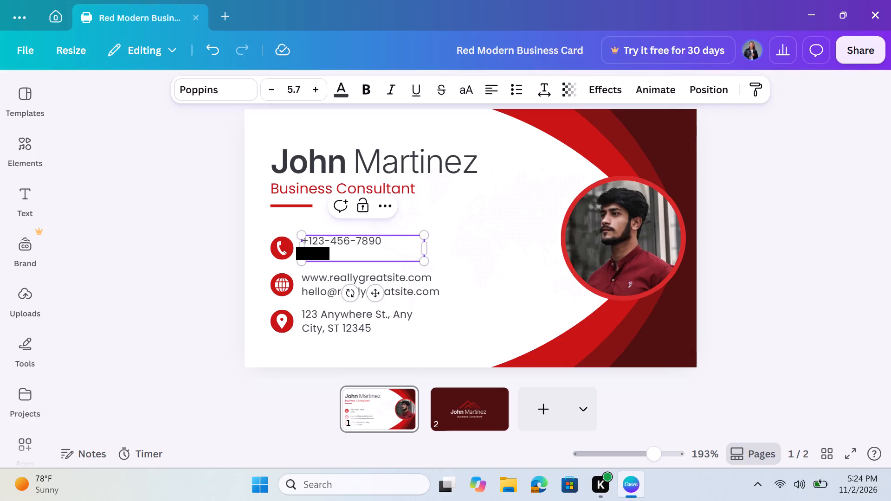
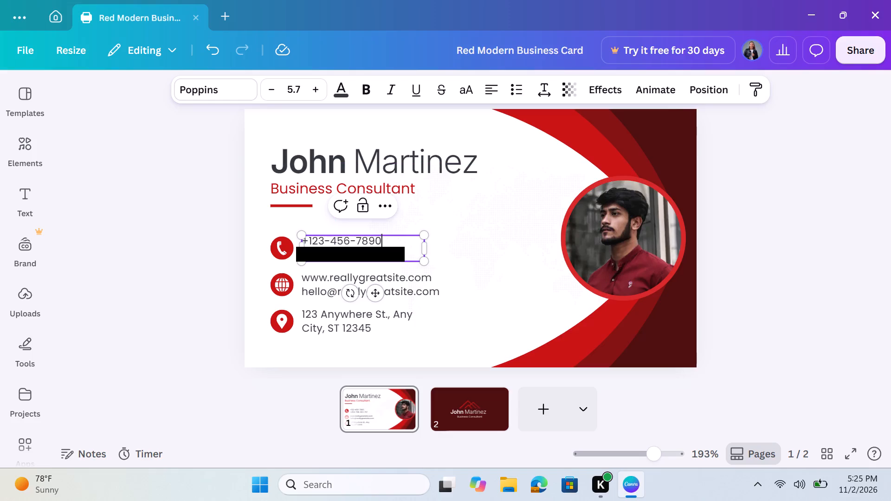
# Replace the first placeholder phone number on the card's front page with the cardholder's other phone number, separating the digit groups with hyphens.
pyautogui.press('BackSpace')
pyautogui.press('BackSpace')
pyautogui.press('BackSpace')
pyautogui.press('BackSpace')
pyautogui.press('BackSpace')
pyautogui.press('BackSpace')
pyautogui.press('BackSpace')
pyautogui.press('BackSpace')
pyautogui.press('BackSpace')
pyautogui.press('BackSpace')
pyautogui.press('BackSpace')
pyautogui.press('BackSpace')
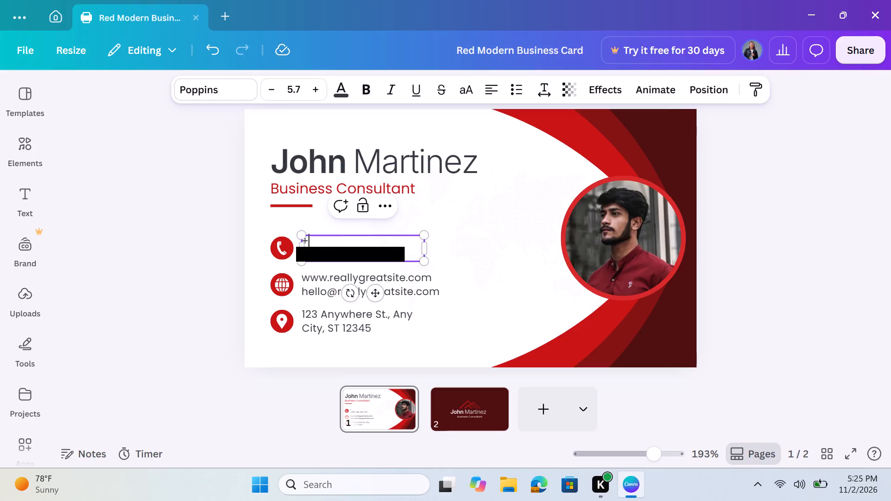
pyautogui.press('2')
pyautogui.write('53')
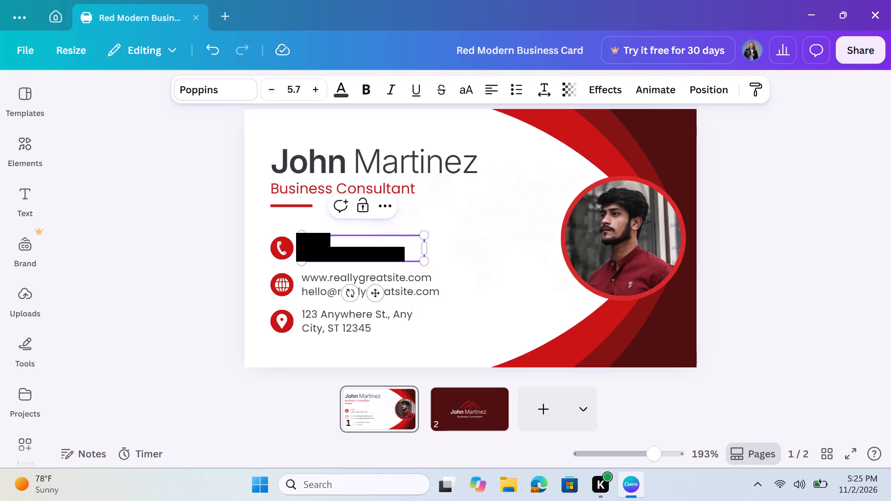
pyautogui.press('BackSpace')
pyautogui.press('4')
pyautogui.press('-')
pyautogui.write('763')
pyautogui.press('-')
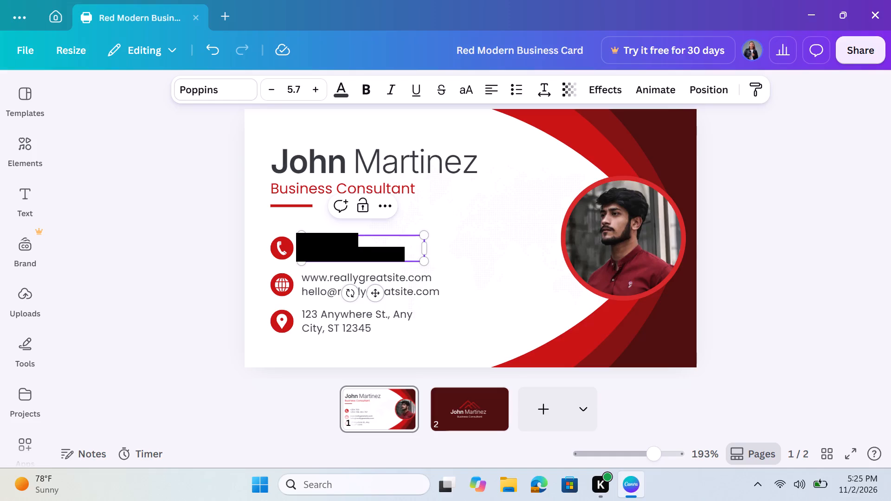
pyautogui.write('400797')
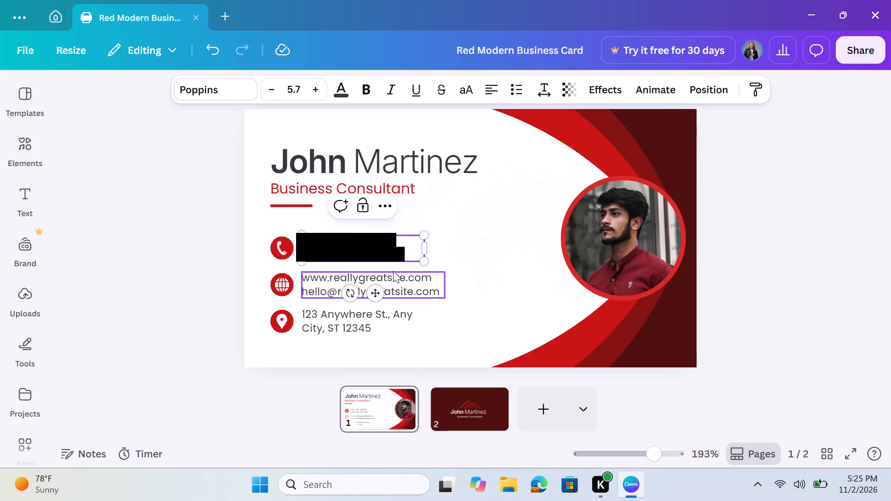
pyautogui.click(375, 240)
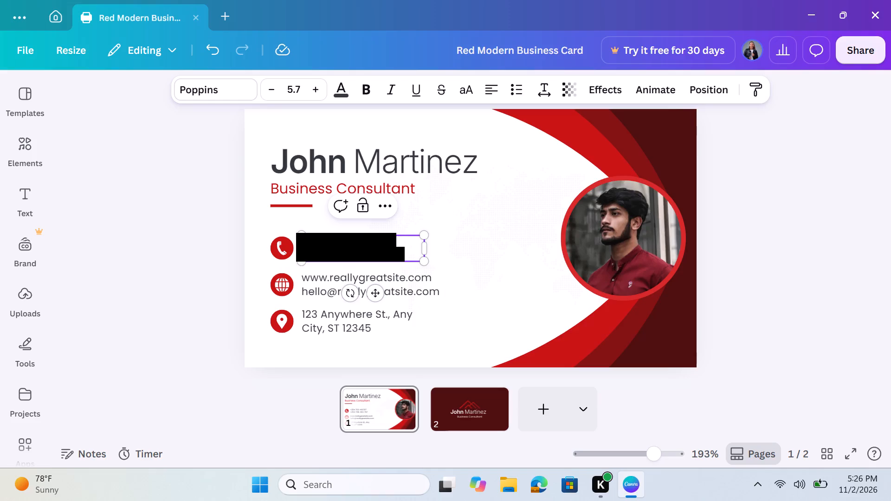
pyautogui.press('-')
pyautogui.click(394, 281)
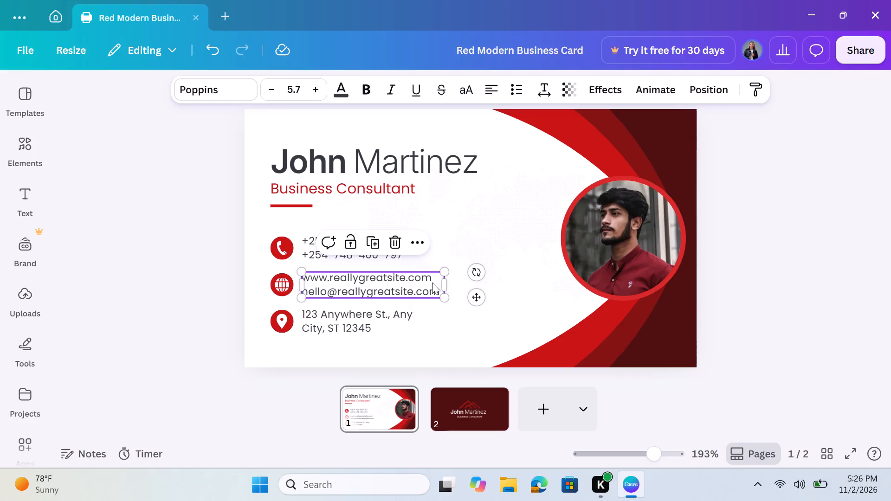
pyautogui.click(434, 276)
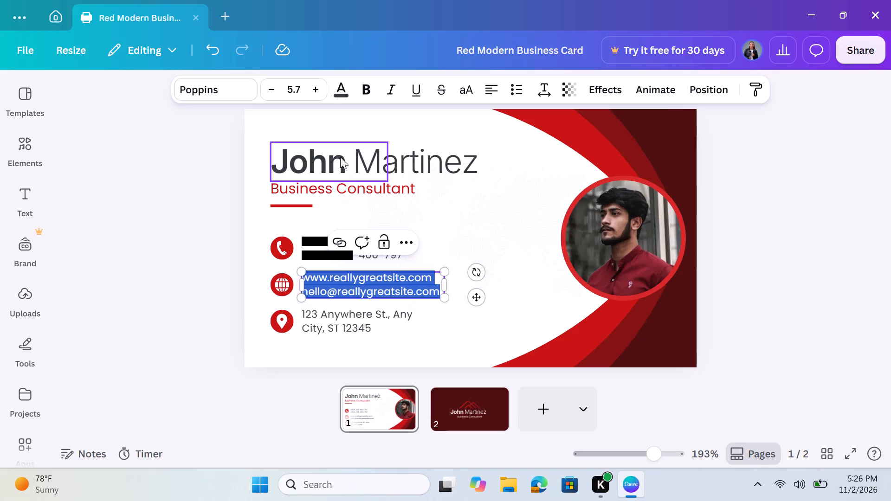
# Replace the placeholder surname "Martinez" on the card's front page with the cardholder's surname.
pyautogui.click(394, 143)
pyautogui.click(394, 143)
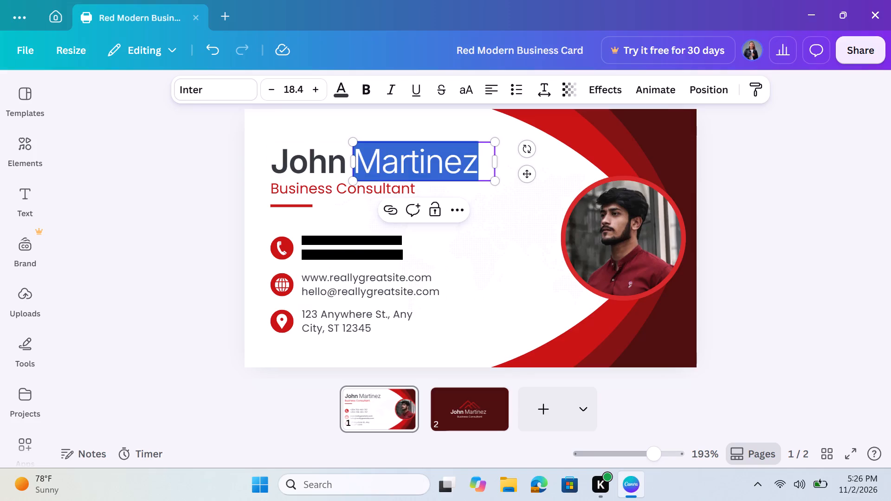
pyautogui.click(394, 143)
pyautogui.click(394, 143)
pyautogui.doubleClick(394, 143)
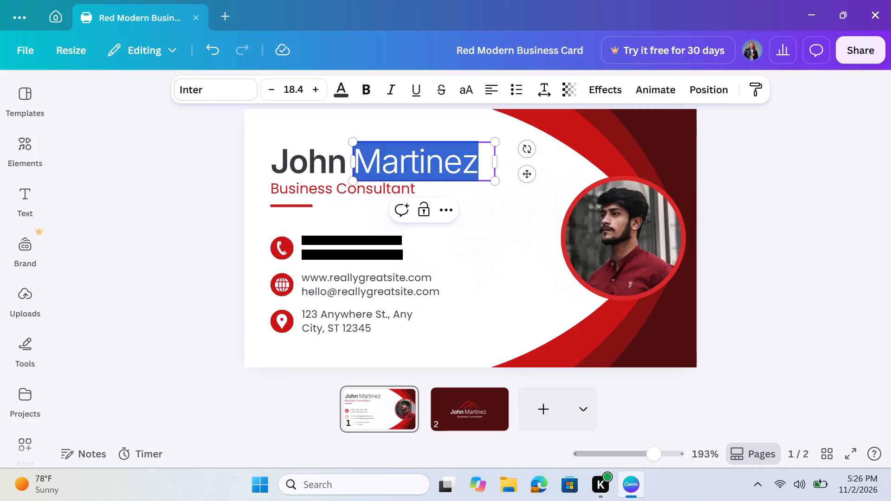
pyautogui.press('BackSpace')
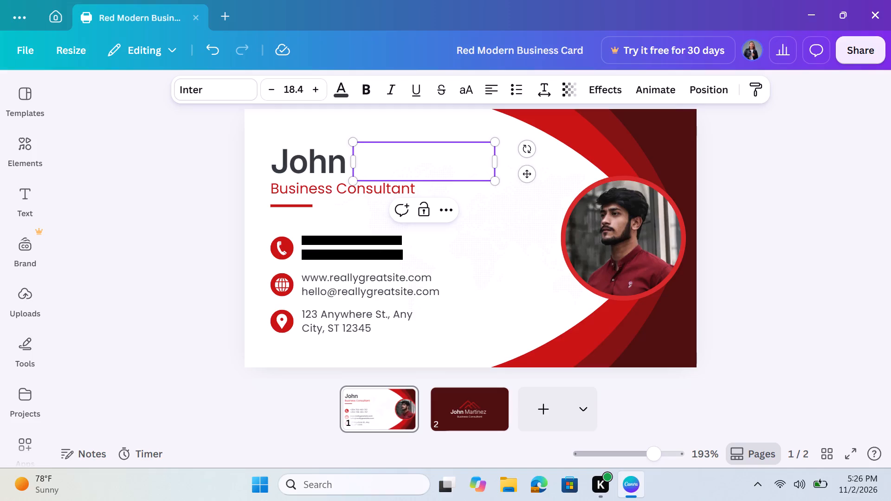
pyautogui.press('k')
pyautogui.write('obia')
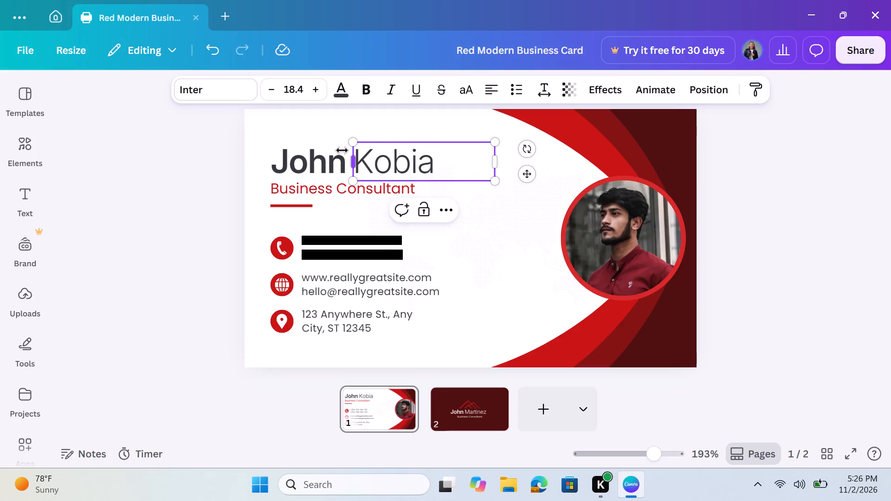
# Replace the bold placeholder first name "John" on the card's front page with the cardholder's first name.
pyautogui.click(337, 154)
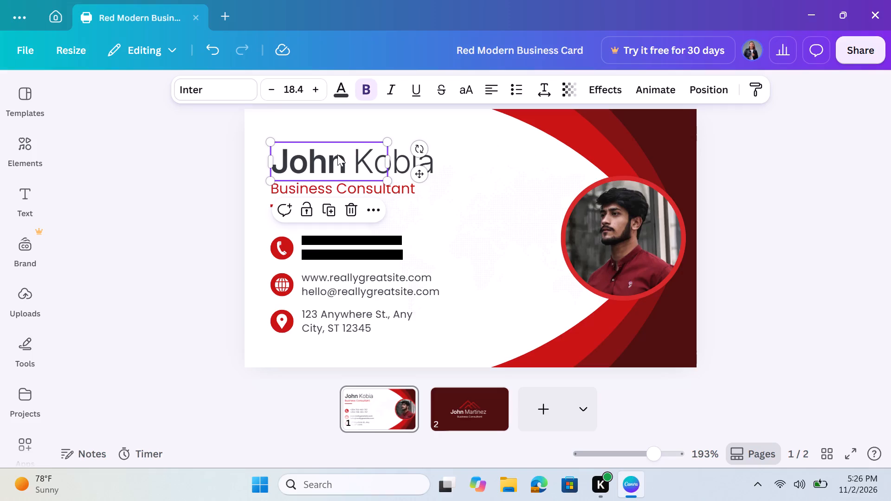
pyautogui.click(337, 154)
pyautogui.press('BackSpace')
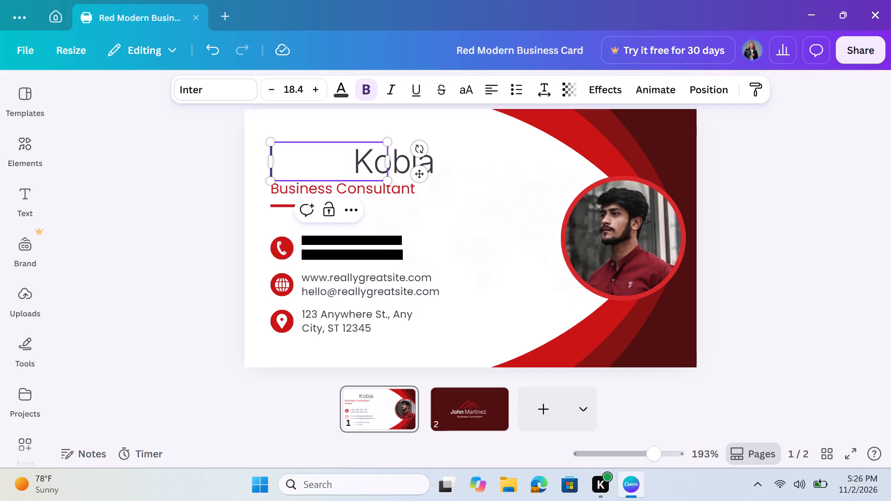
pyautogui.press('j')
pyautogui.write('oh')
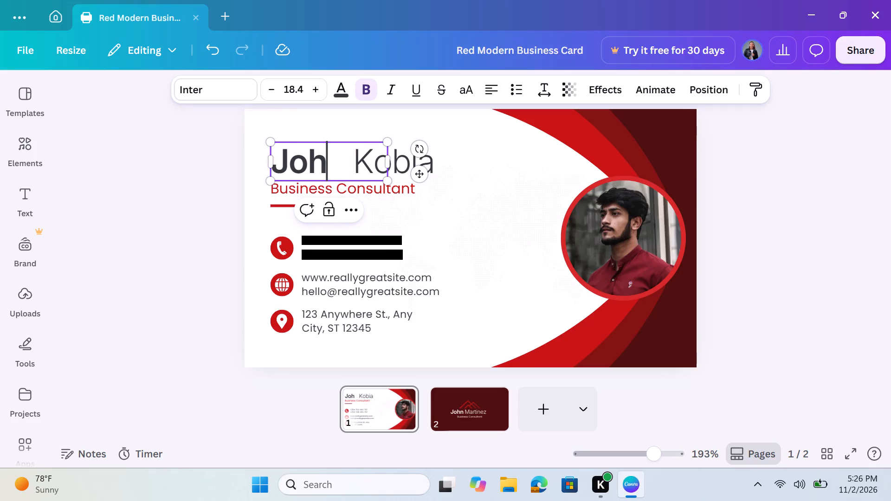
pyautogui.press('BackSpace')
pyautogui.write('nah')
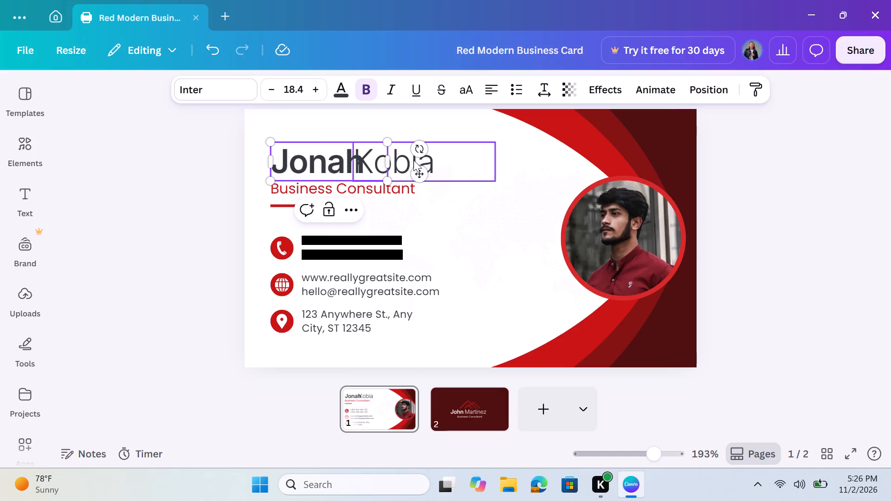
# Move the surname text sideways, level with the first name, to leave a clear gap between the two.
pyautogui.moveTo(413, 160); pyautogui.dragTo(426, 161)
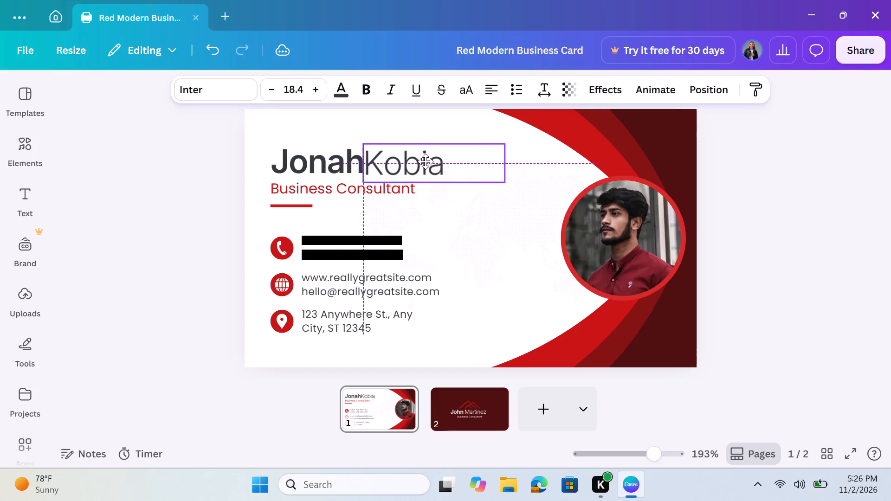
pyautogui.moveTo(426, 161); pyautogui.dragTo(430, 161)
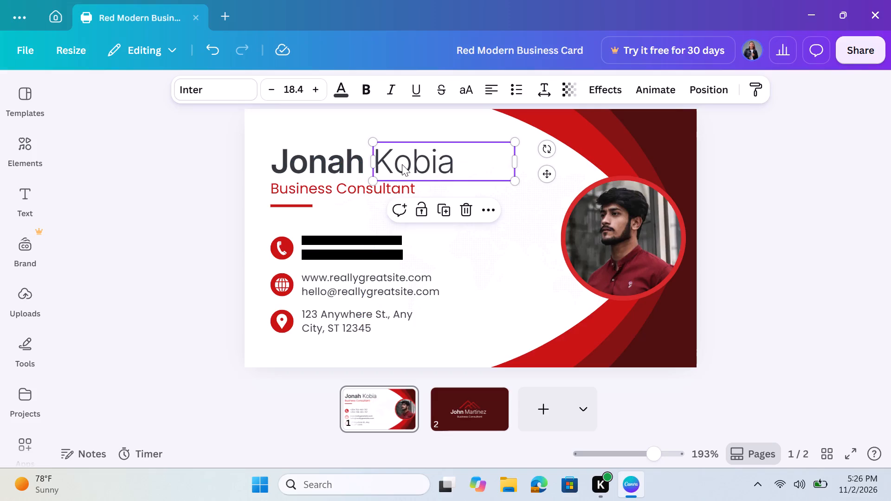
pyautogui.click(402, 164)
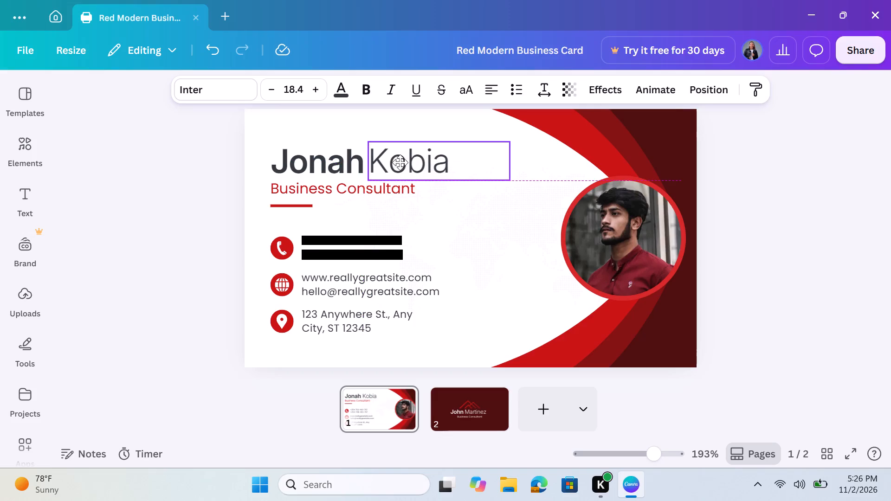
pyautogui.click(503, 150)
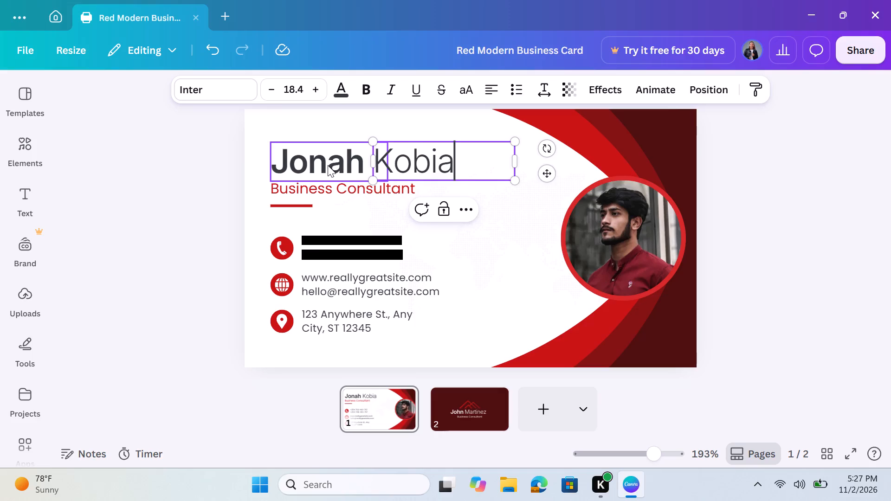
pyautogui.click(328, 165)
pyautogui.click(476, 186)
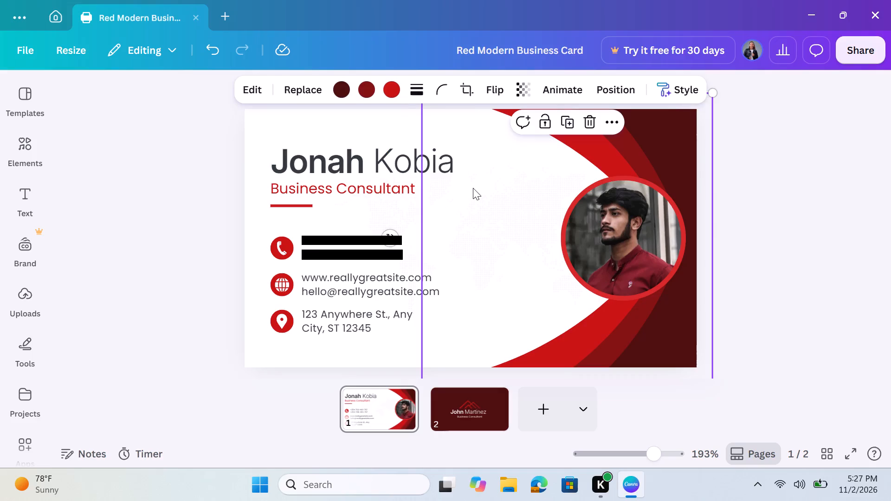
# Make the cardholder's surname bold on the card's front page.
pyautogui.click(408, 154)
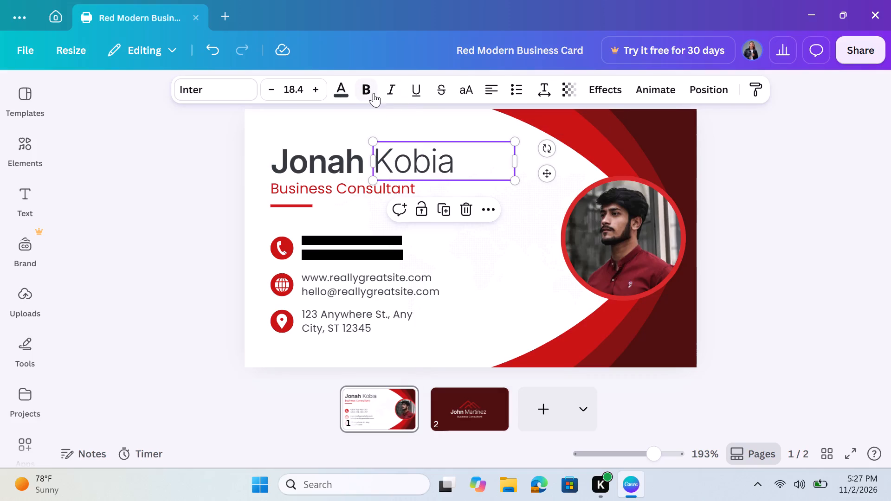
pyautogui.click(364, 89)
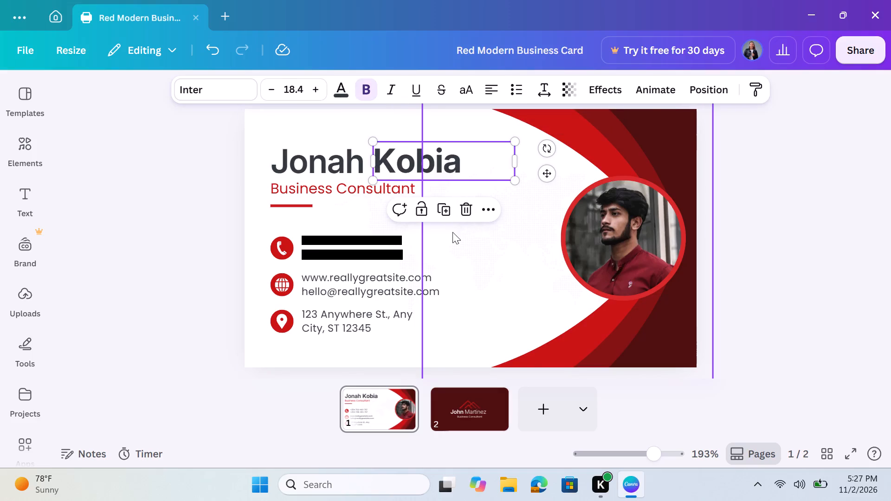
pyautogui.click(452, 232)
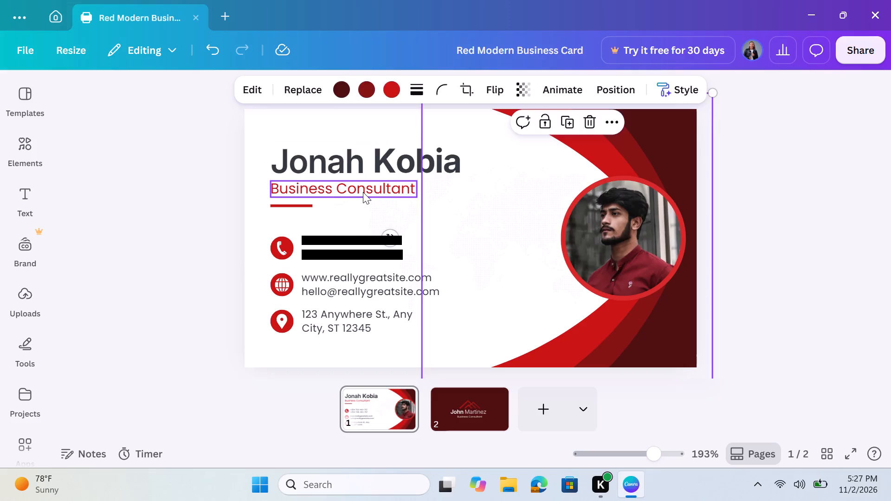
# Replace the placeholder job title "Business Consultant" on the card's front page with "Information Security Analyst".
pyautogui.click(363, 192)
pyautogui.doubleClick(363, 192)
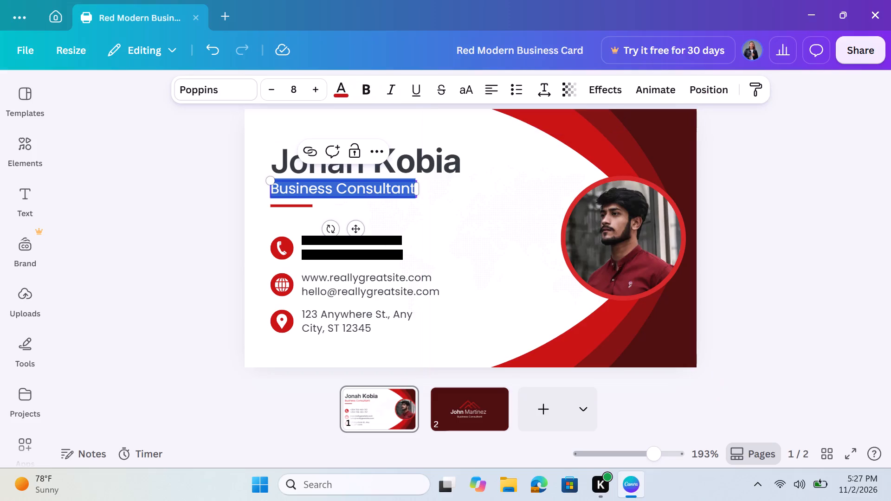
pyautogui.press('BackSpace')
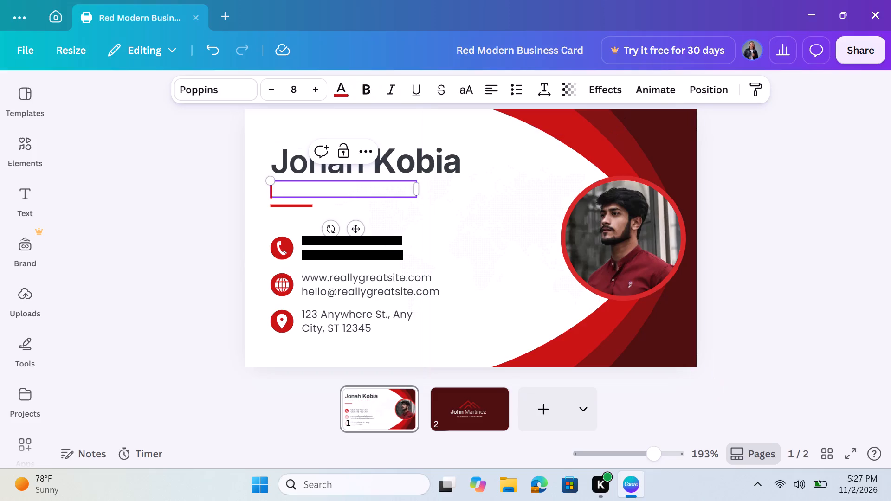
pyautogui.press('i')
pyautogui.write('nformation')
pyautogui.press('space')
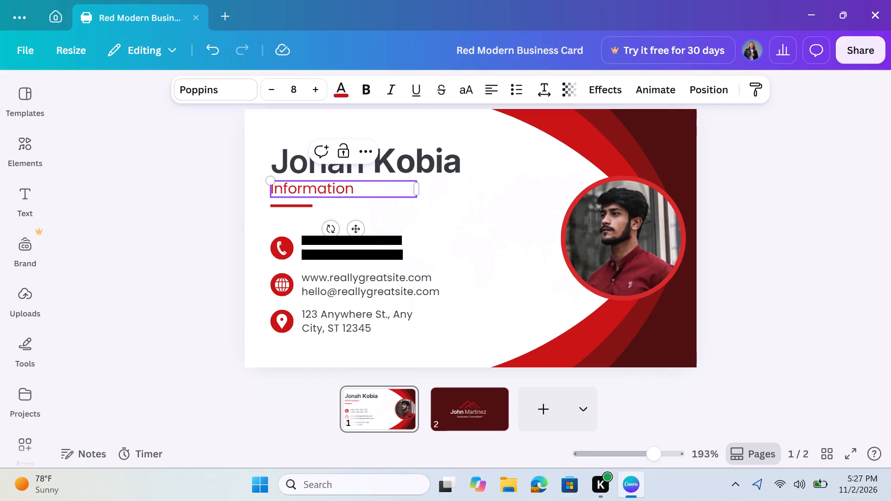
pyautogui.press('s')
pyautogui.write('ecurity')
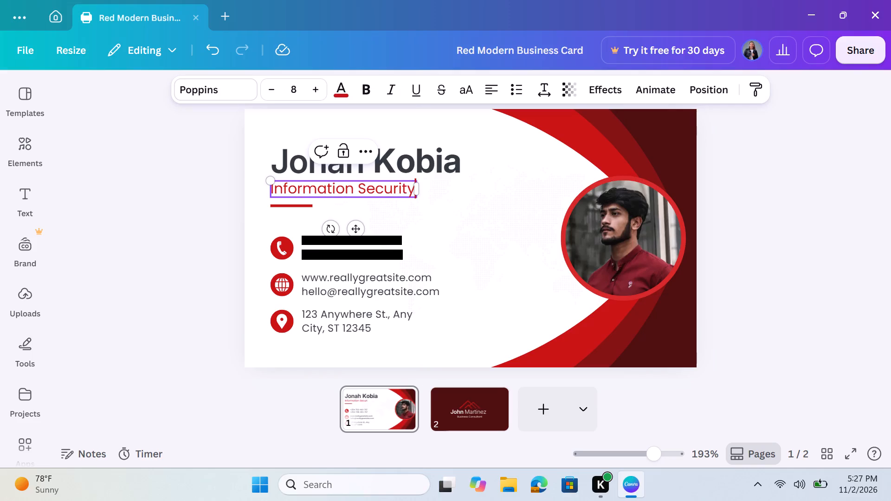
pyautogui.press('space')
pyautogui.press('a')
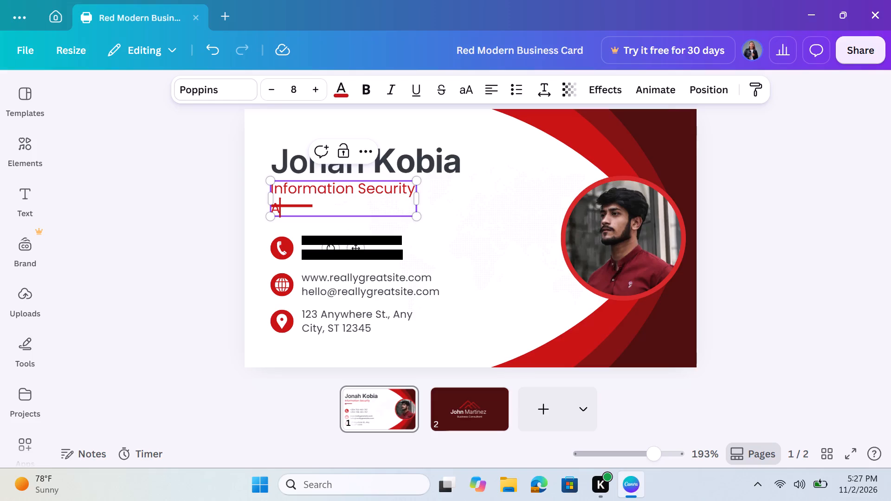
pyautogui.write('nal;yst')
pyautogui.click(311, 207)
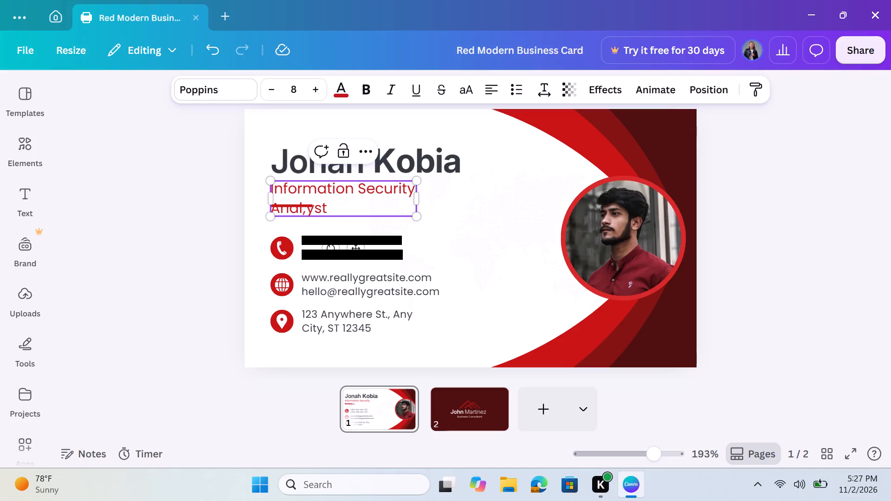
pyautogui.press('BackSpace')
pyautogui.press('BackSpace')
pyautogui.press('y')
# Fit the job title on one line by shifting and widening its text box and setting the font size to 5.8.
pyautogui.moveTo(412, 200); pyautogui.dragTo(427, 199)
pyautogui.moveTo(427, 199); pyautogui.dragTo(430, 199)
pyautogui.moveTo(416, 199); pyautogui.dragTo(430, 197)
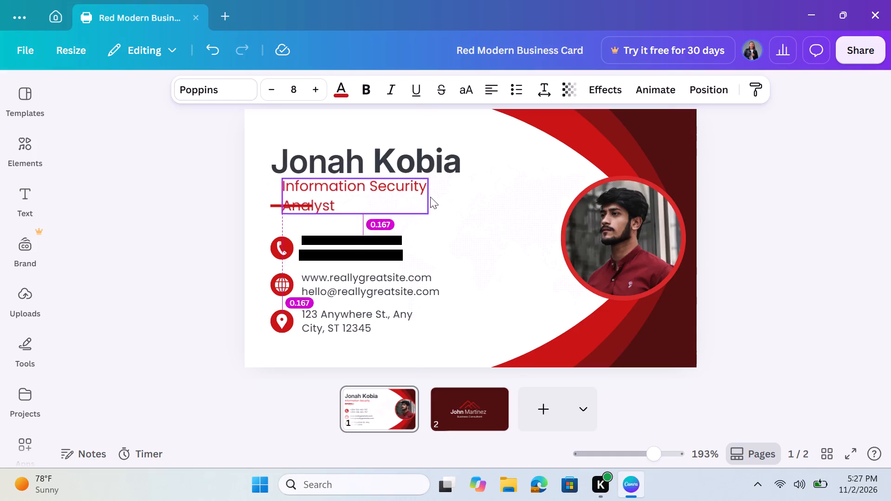
pyautogui.moveTo(430, 197); pyautogui.dragTo(452, 194)
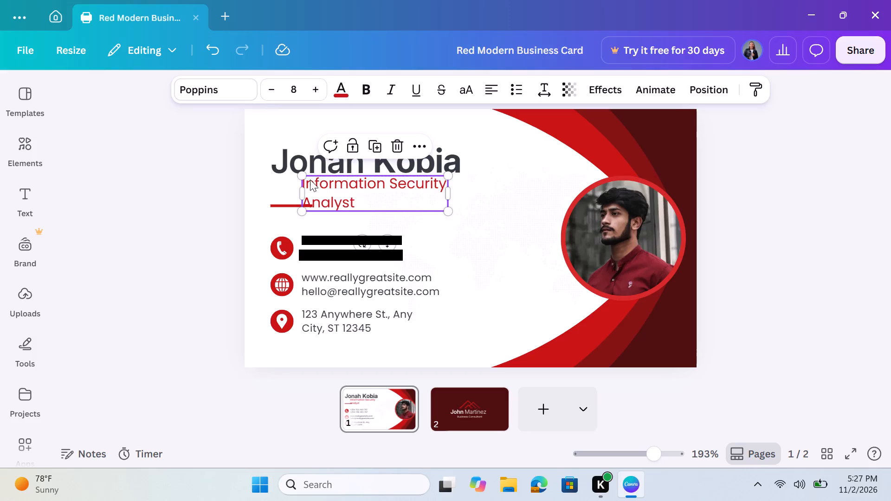
pyautogui.moveTo(306, 179); pyautogui.dragTo(291, 177)
pyautogui.click(271, 93)
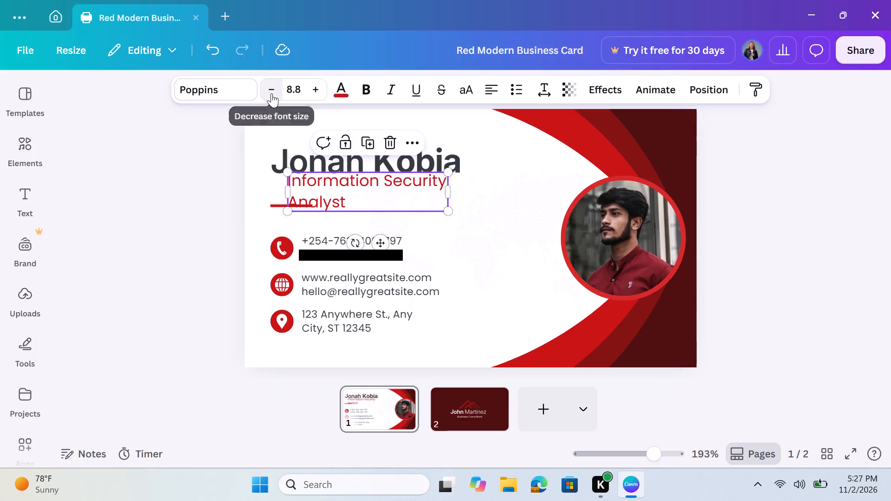
pyautogui.click(271, 93)
pyautogui.doubleClick(271, 93)
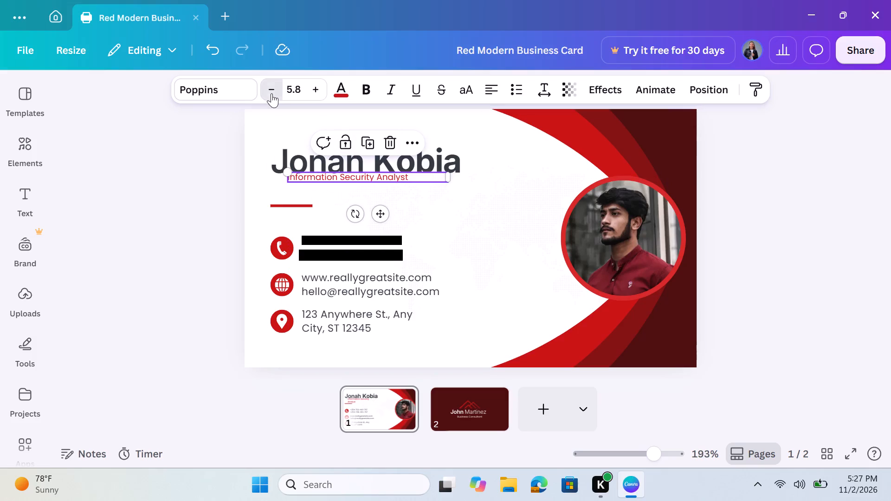
pyautogui.click(318, 87)
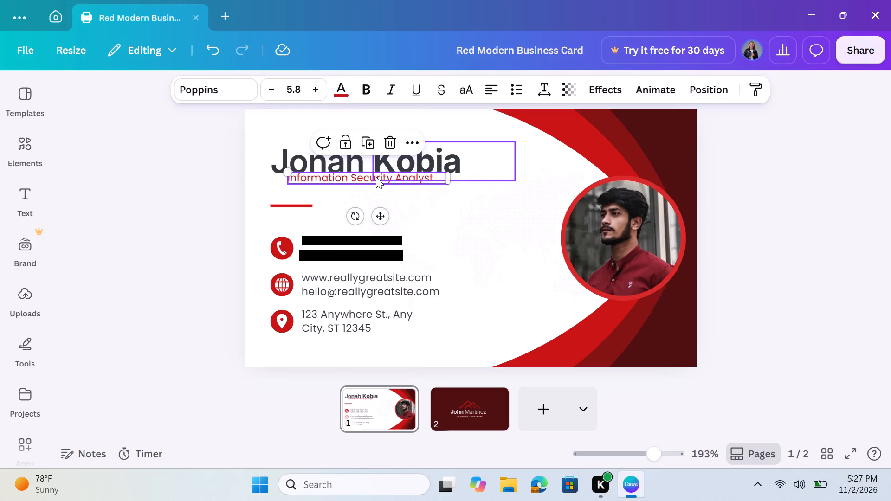
# Move the job title down slightly so it sits just below the cardholder's name without overlapping it.
pyautogui.moveTo(357, 179); pyautogui.dragTo(356, 185)
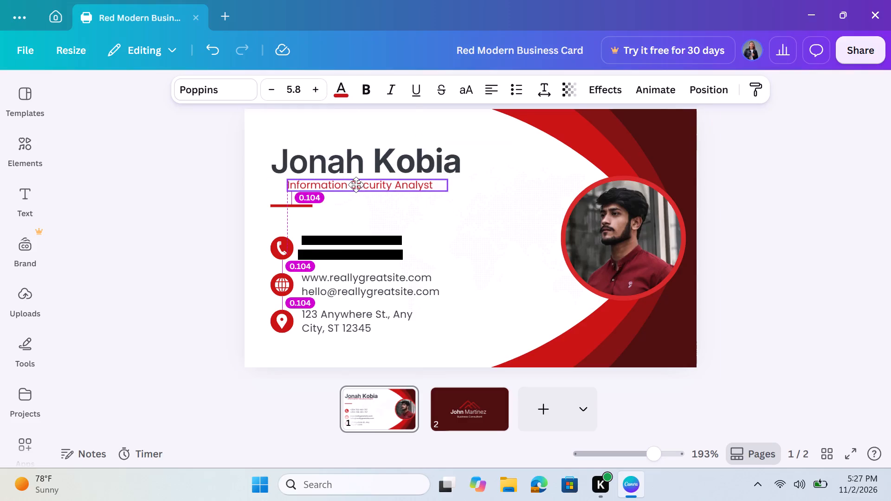
pyautogui.moveTo(356, 185); pyautogui.dragTo(355, 185)
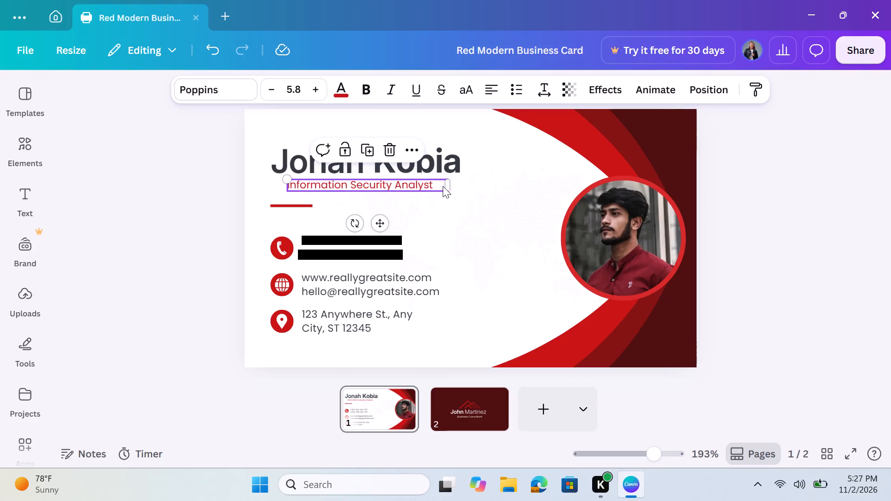
# Make the job title "Information Security Analyst" bold on the card's front page.
pyautogui.click(367, 88)
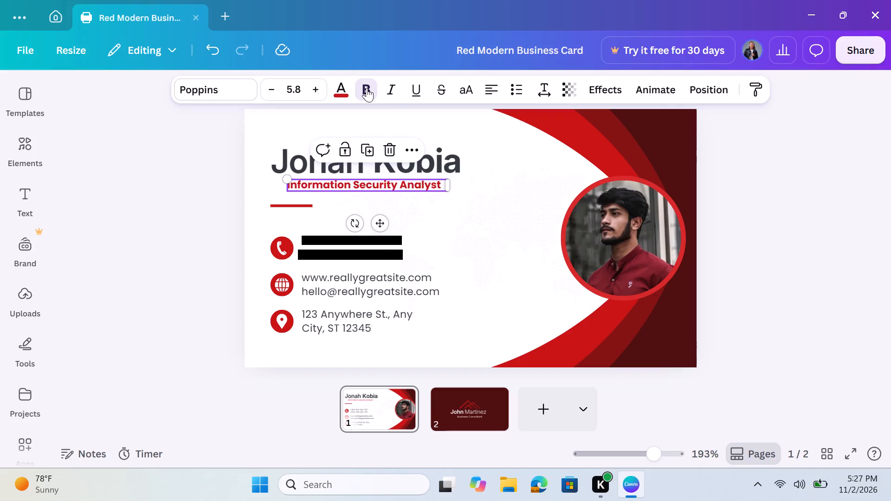
pyautogui.scroll(1, 377, 100)
pyautogui.click(474, 227)
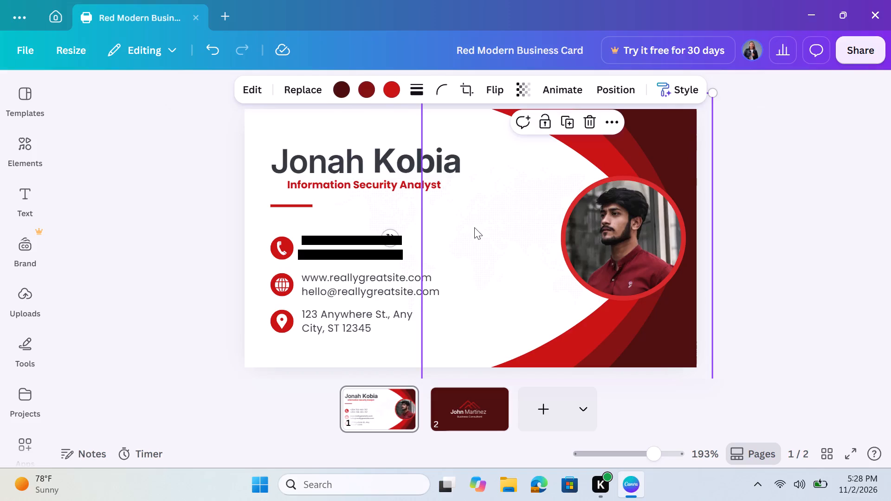
# Delete the short red divider line beneath the job title on the card's front page.
pyautogui.click(284, 201)
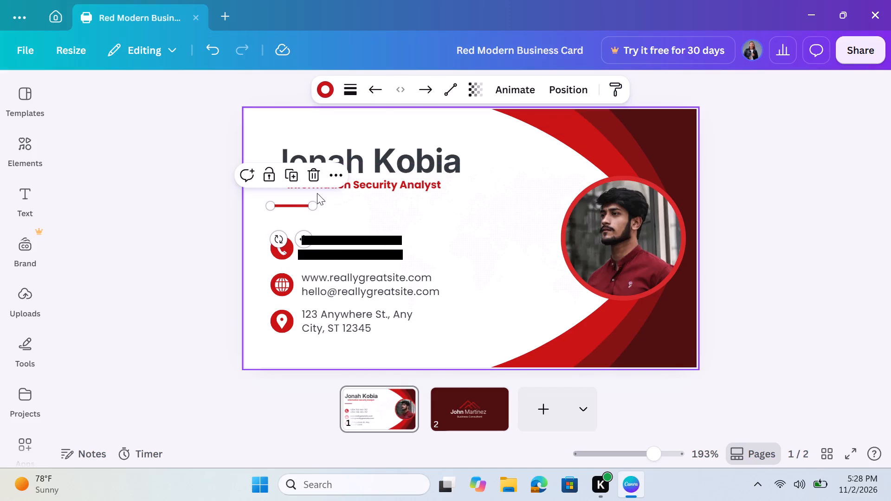
pyautogui.click(316, 170)
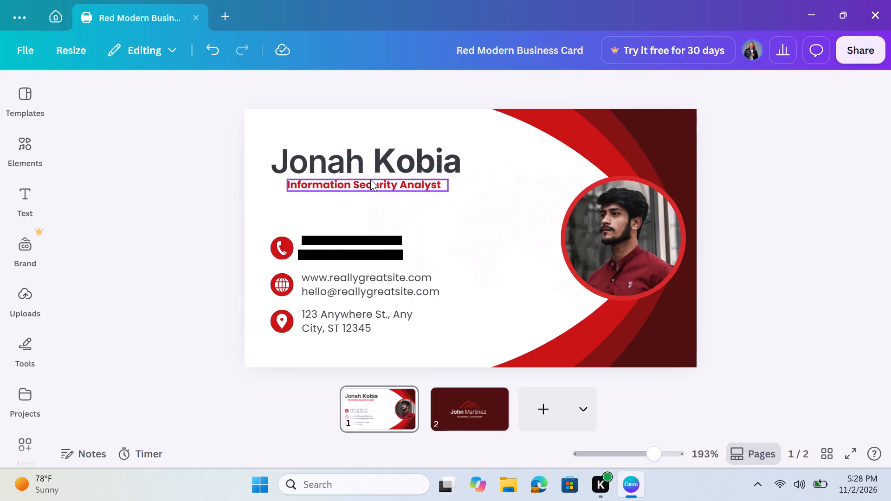
# Nudge the job title "Information Security Analyst" slightly left and down beneath the cardholder's name.
pyautogui.moveTo(370, 179); pyautogui.dragTo(370, 180)
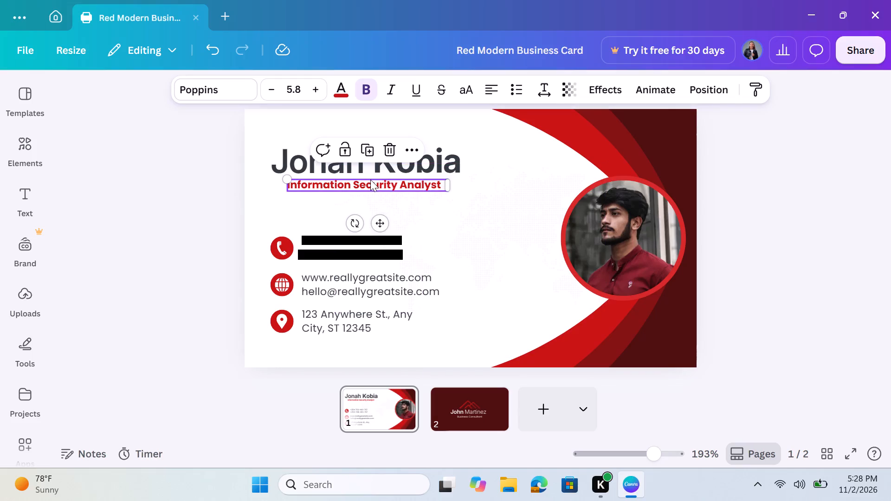
pyautogui.moveTo(370, 180); pyautogui.dragTo(365, 185)
pyautogui.click(454, 226)
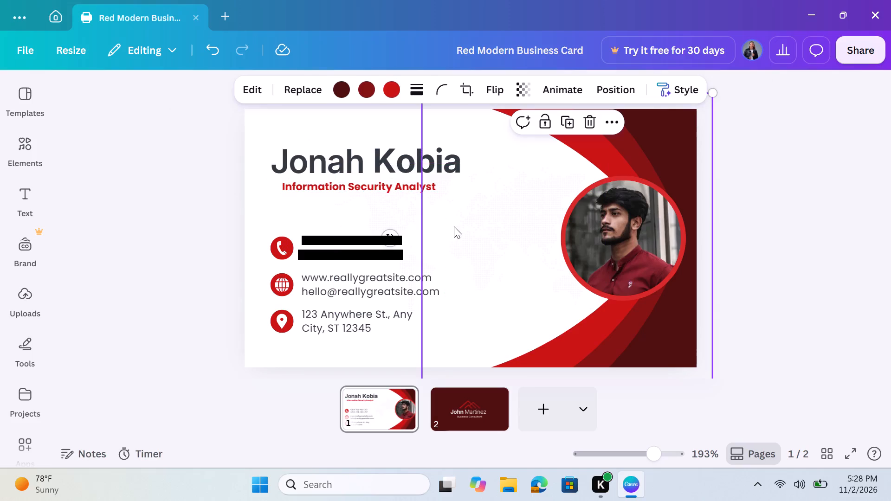
pyautogui.click(358, 282)
pyautogui.doubleClick(358, 282)
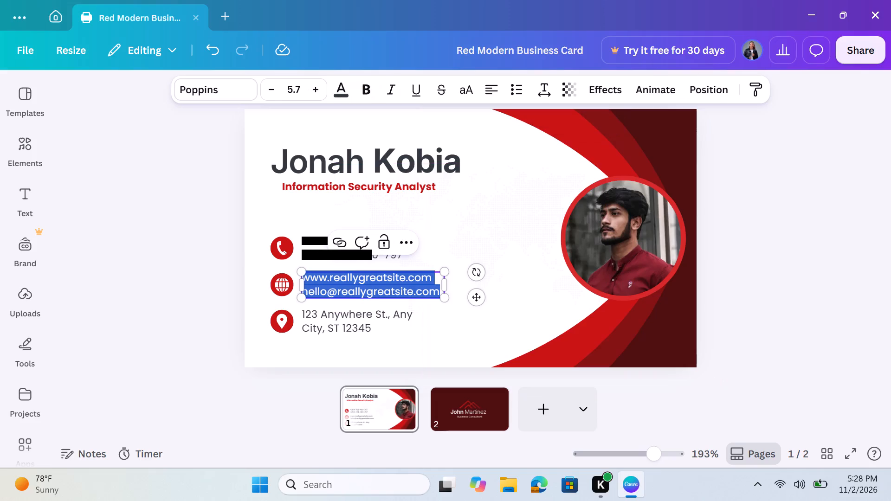
pyautogui.click(403, 280)
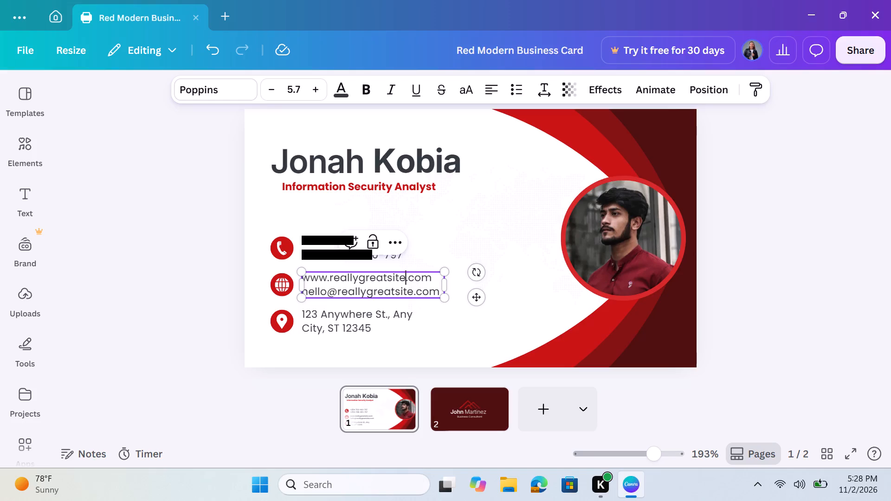
pyautogui.press('BackSpace')
pyautogui.press('BackSpace')
pyautogui.press('BackSpace')
pyautogui.press('BackSpace')
pyautogui.press('BackSpace')
pyautogui.press('BackSpace')
pyautogui.press('BackSpace')
pyautogui.press('BackSpace')
pyautogui.press('BackSpace')
pyautogui.press('BackSpace')
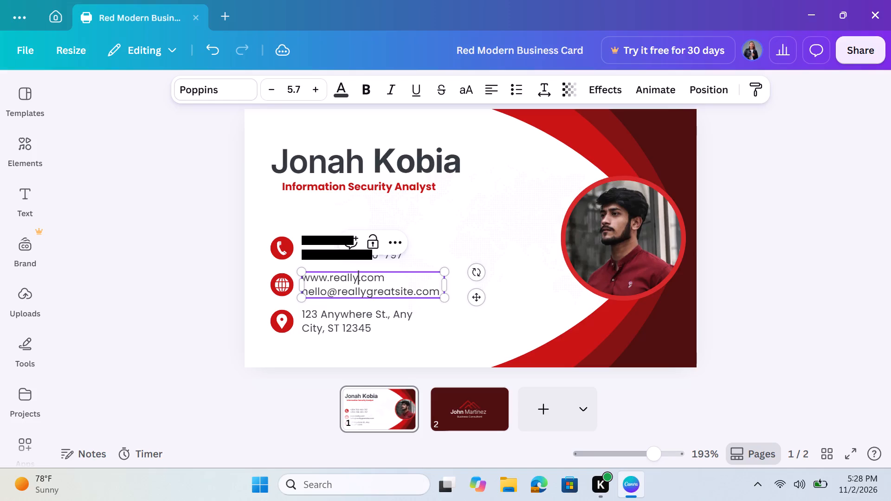
pyautogui.press('BackSpace')
pyautogui.press('BackSpace')
pyautogui.press('BackSpace')
pyautogui.press('BackSpace')
pyautogui.press('BackSpace')
pyautogui.press('BackSpace')
pyautogui.press('BackSpace')
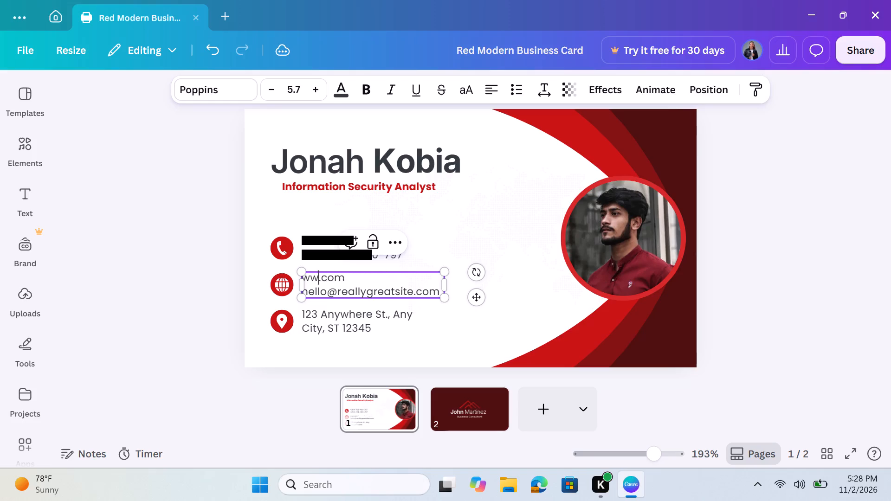
pyautogui.press('BackSpace')
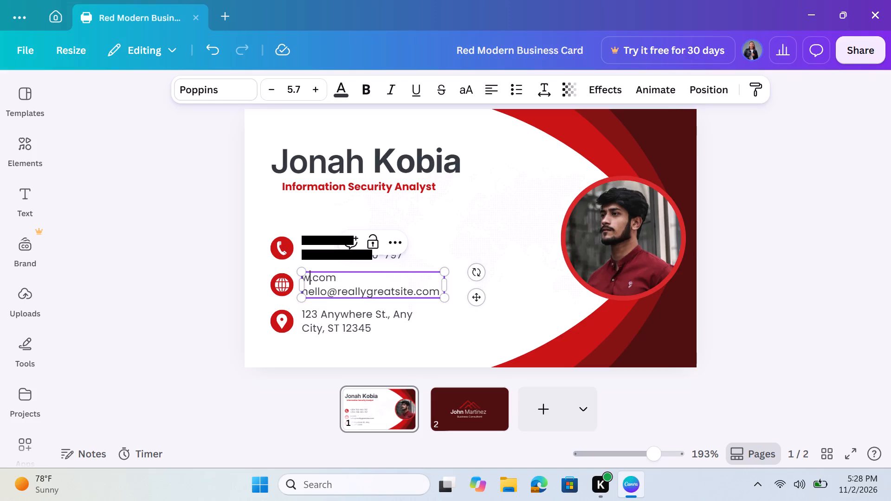
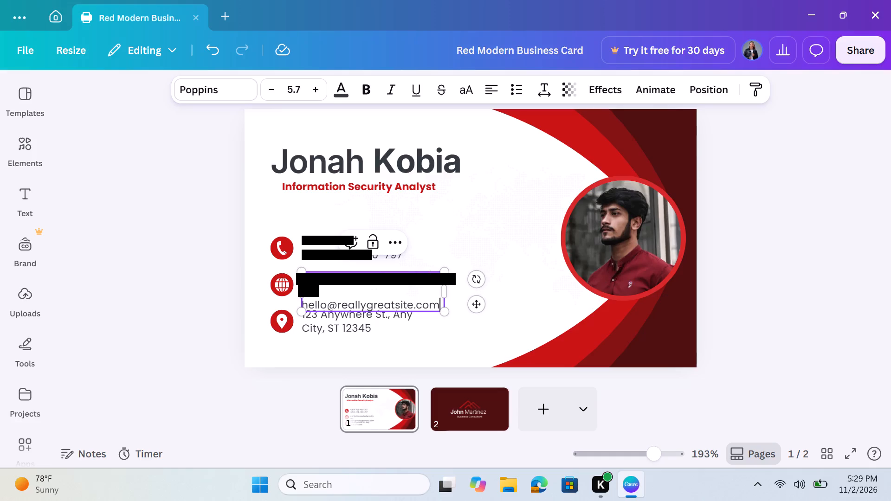
# Delete the leftover placeholder email text below the cardholder's email address in the contact details.
pyautogui.press('BackSpace')
pyautogui.press('BackSpace')
pyautogui.press('BackSpace')
pyautogui.press('BackSpace')
pyautogui.press('BackSpace')
pyautogui.press('BackSpace')
pyautogui.press('BackSpace')
pyautogui.press('BackSpace')
pyautogui.press('BackSpace')
pyautogui.press('BackSpace')
pyautogui.press('BackSpace')
pyautogui.press('BackSpace')
pyautogui.press('BackSpace')
pyautogui.press('BackSpace')
pyautogui.press('BackSpace')
pyautogui.press('BackSpace')
pyautogui.press('BackSpace')
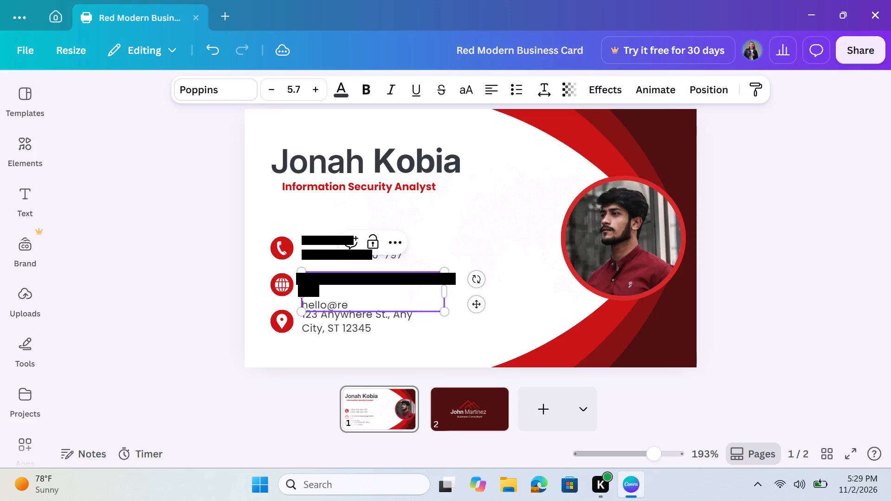
pyautogui.press('BackSpace')
pyautogui.press('BackSpace')
pyautogui.press('BackSpace')
pyautogui.press('BackSpace')
pyautogui.press('BackSpace')
pyautogui.press('BackSpace')
pyautogui.press('BackSpace')
pyautogui.press('BackSpace')
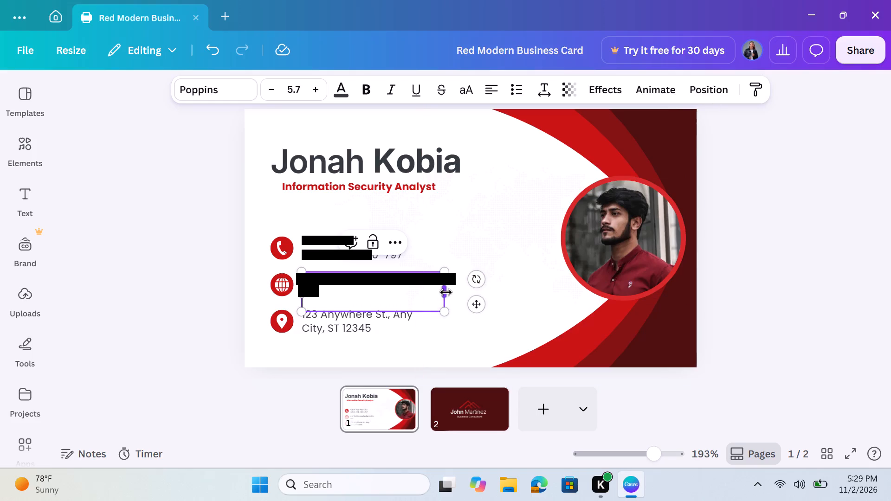
# Widen the email text box beside the globe icon so the address fits on one line.
pyautogui.moveTo(446, 292); pyautogui.dragTo(465, 288)
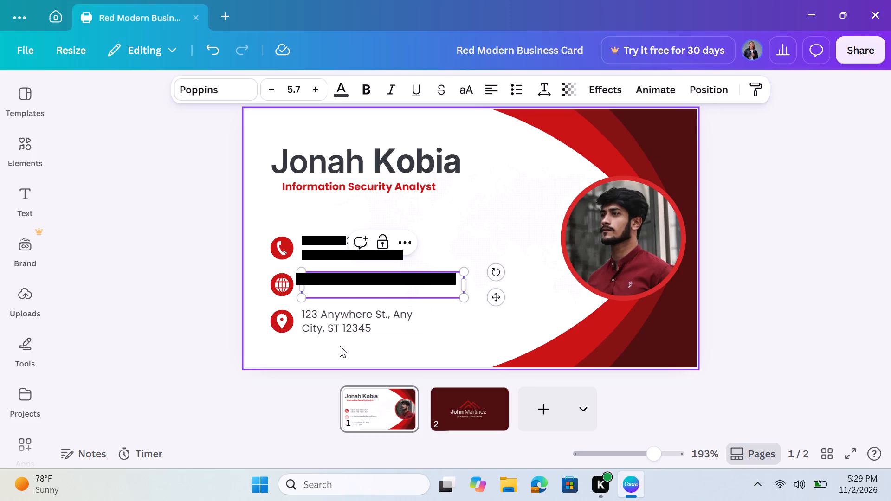
pyautogui.click(340, 346)
# Correct the misspelled letters near the start of the cardholder's email address beside the globe icon.
pyautogui.click(308, 276)
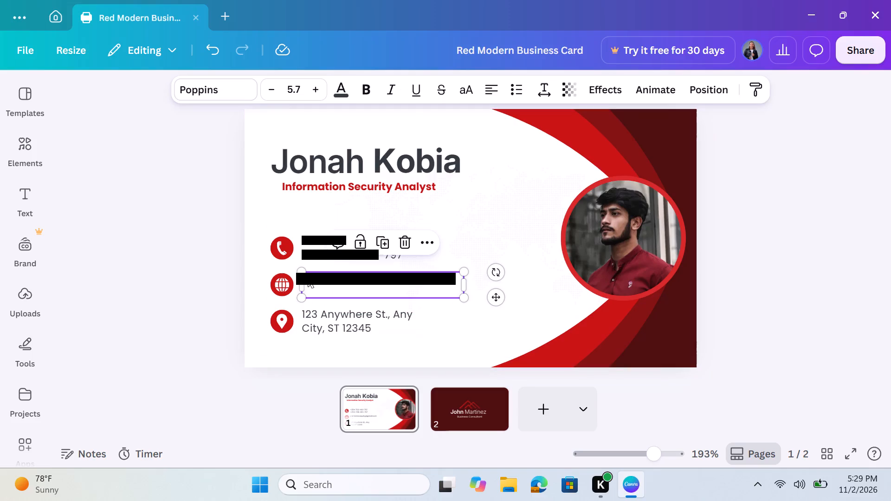
pyautogui.doubleClick(308, 276)
pyautogui.doubleClick(308, 276)
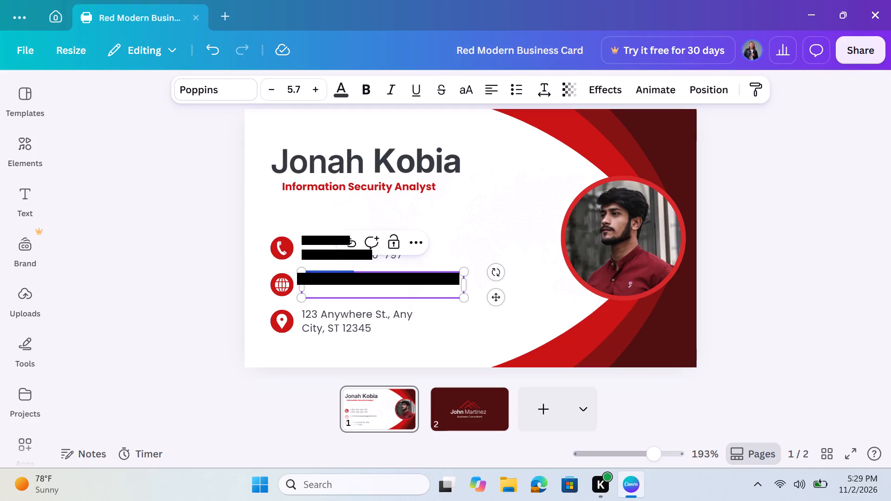
pyautogui.click(308, 276)
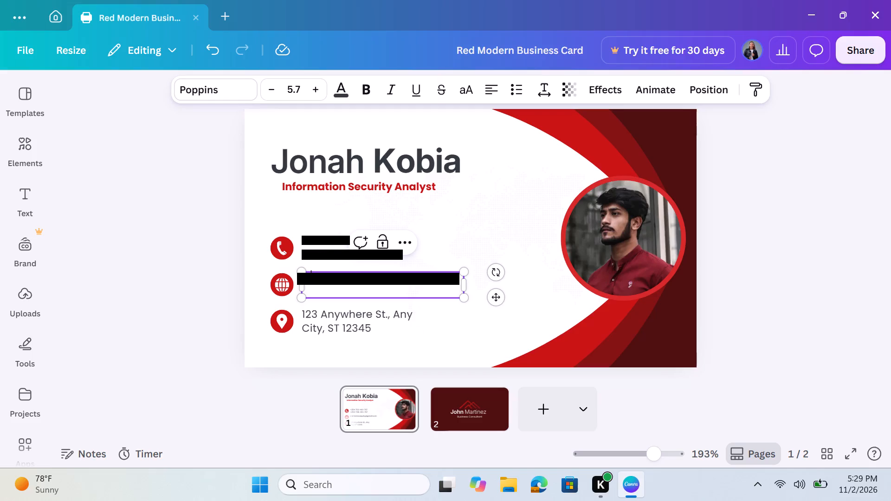
pyautogui.press('BackSpace')
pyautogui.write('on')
# Replace the placeholder street address beside the location icon with "Nairobi".
pyautogui.click(359, 320)
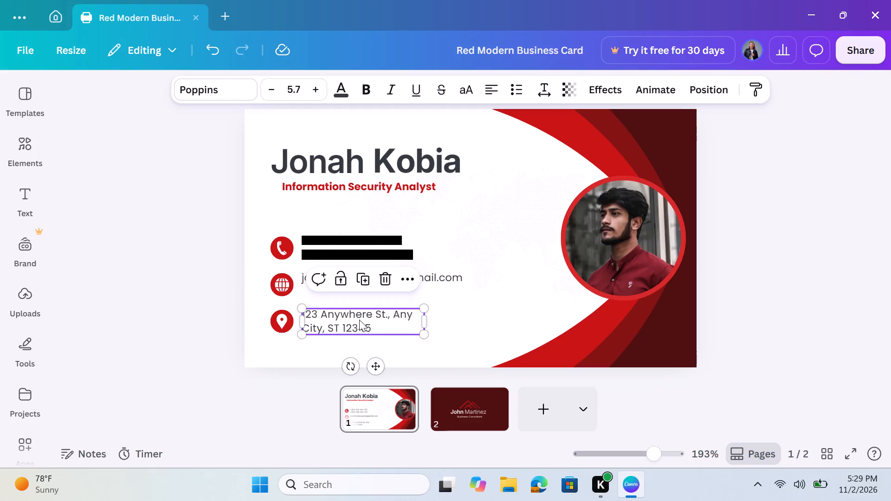
pyautogui.doubleClick(369, 318)
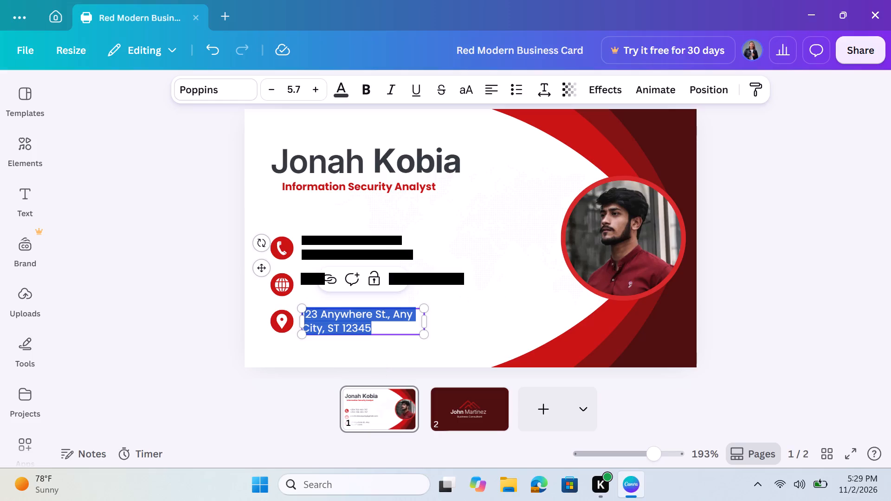
pyautogui.press('BackSpace')
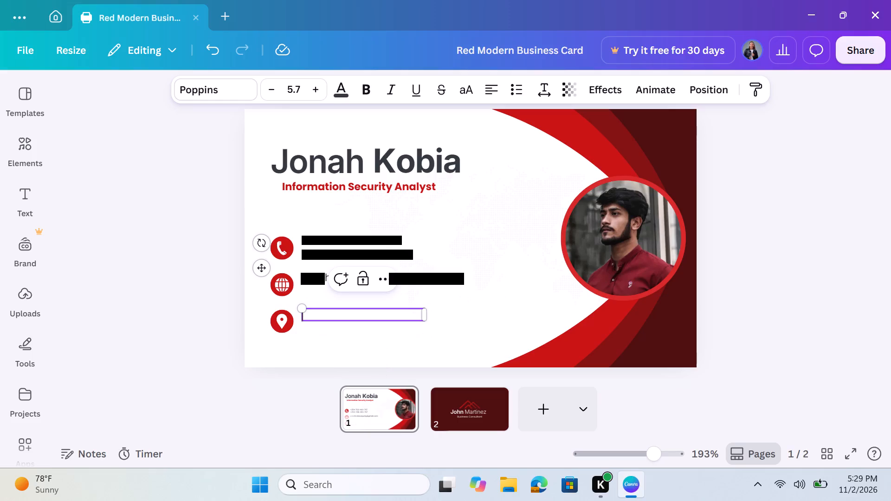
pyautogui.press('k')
pyautogui.press('BackSpace')
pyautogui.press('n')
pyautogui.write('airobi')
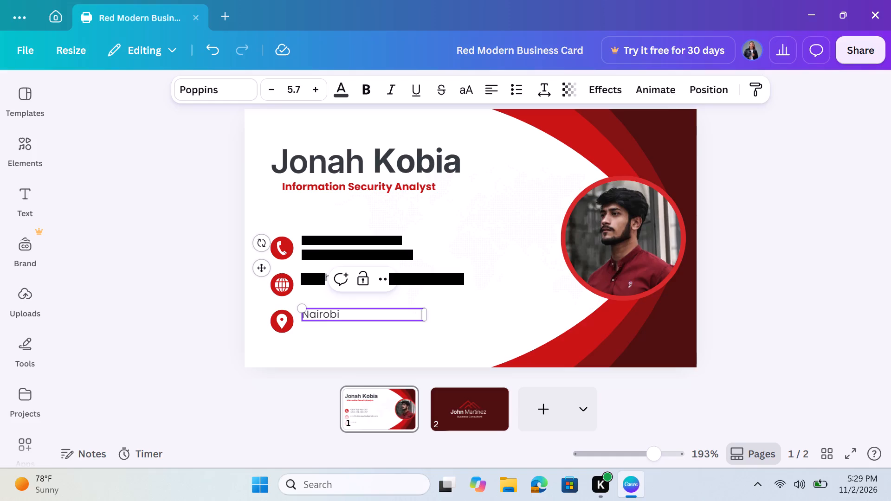
# Complete the location line on the card's front page so it reads "Nairobi,Kenya".
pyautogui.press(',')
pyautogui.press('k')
pyautogui.write('enya')
pyautogui.scroll(-1, 358, 340)
pyautogui.click(483, 323)
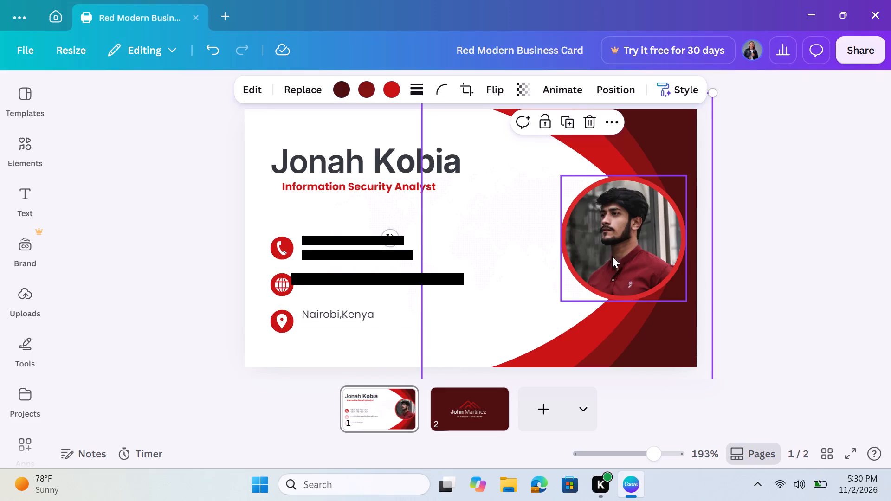
# Delete the template's sample portrait from the circular frame on the front page, keeping the empty frame.
pyautogui.click(599, 253)
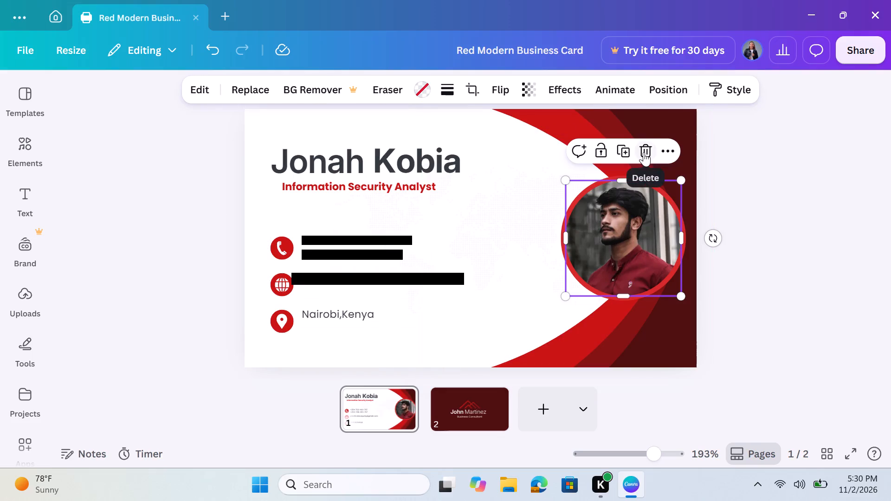
pyautogui.click(644, 152)
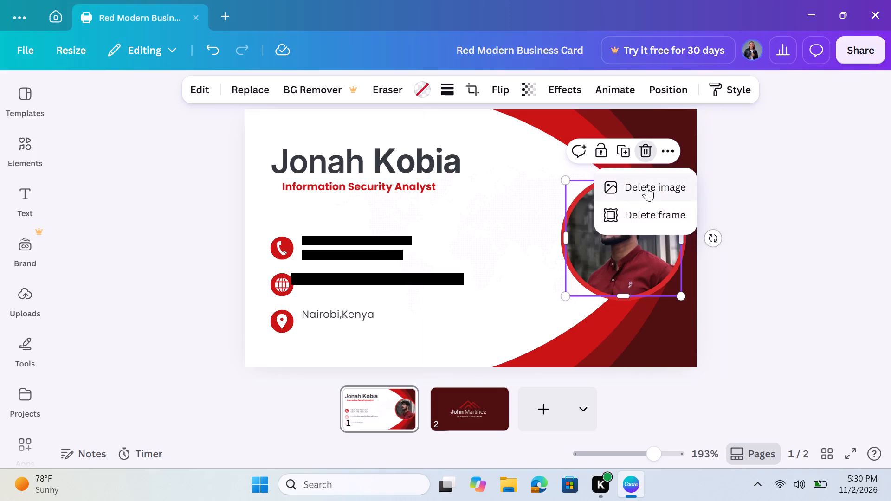
pyautogui.click(647, 188)
pyautogui.click(633, 211)
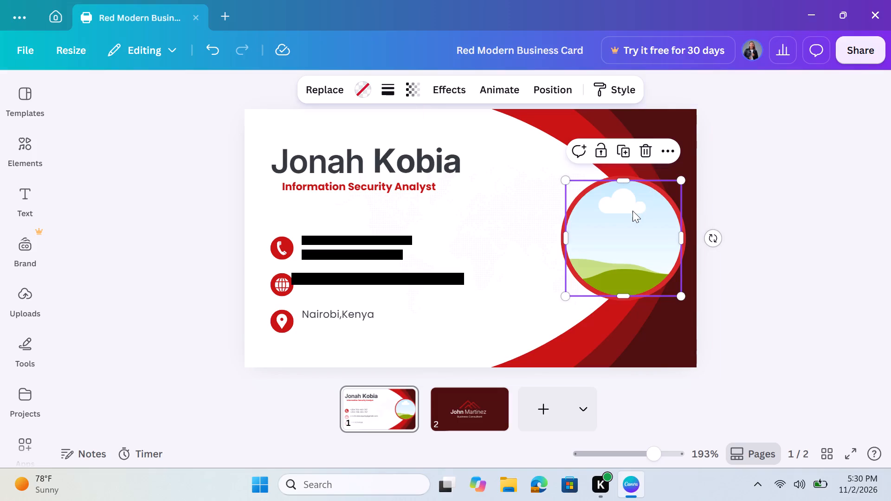
pyautogui.click(627, 212)
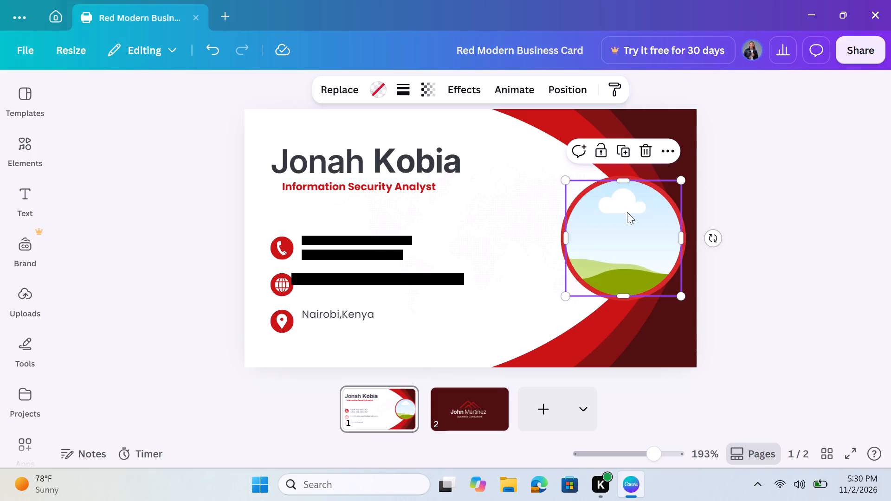
# Add the uploaded photo of the man in the blue suit and place it inside the empty circular frame.
pyautogui.click(24, 289)
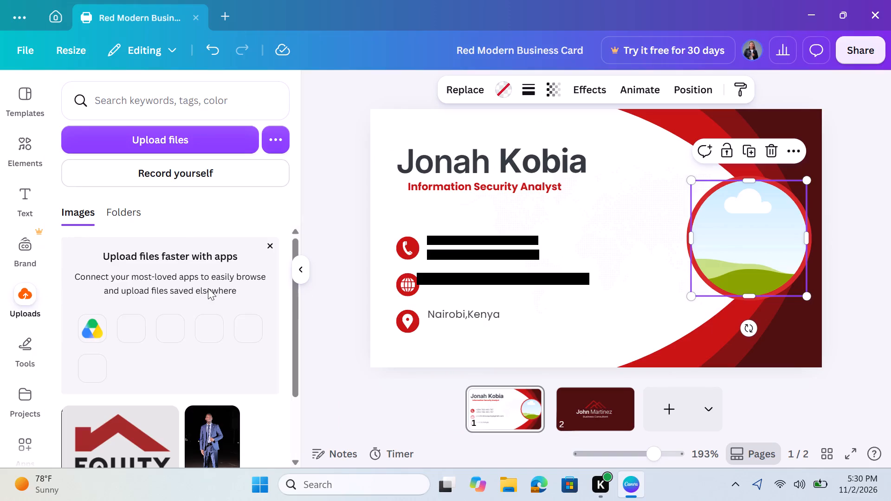
pyautogui.click(208, 288)
pyautogui.click(270, 249)
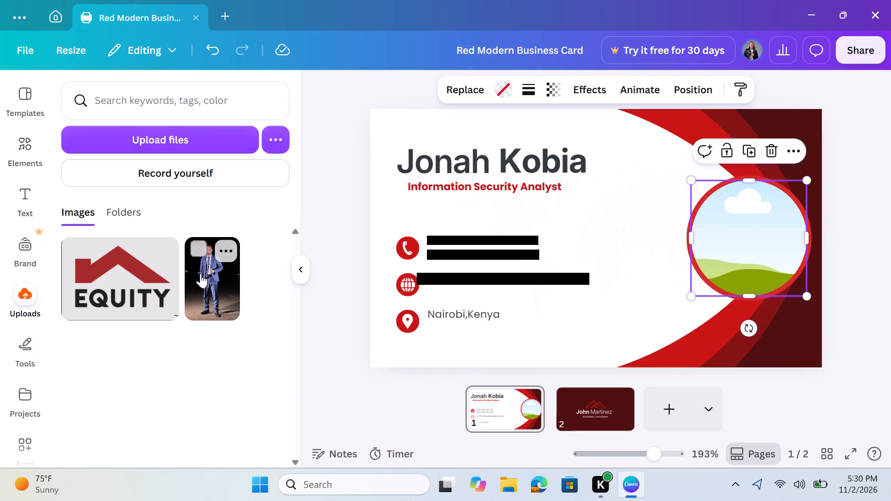
pyautogui.click(192, 278)
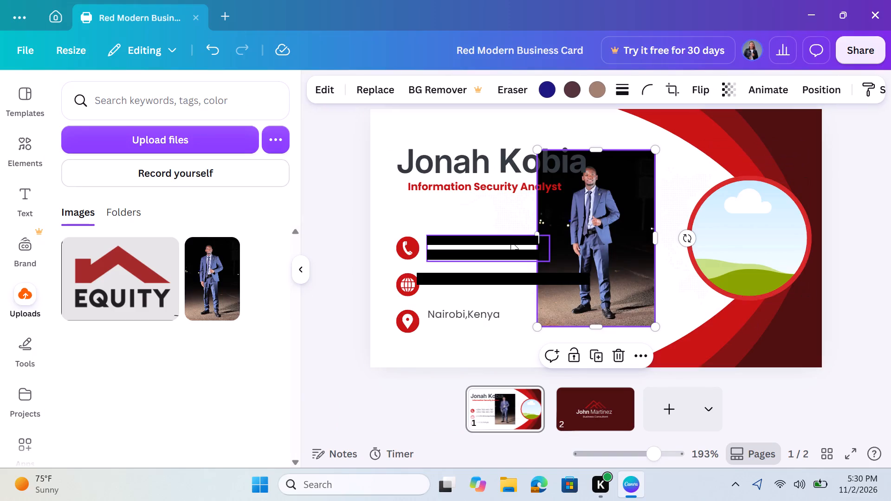
pyautogui.moveTo(589, 230); pyautogui.dragTo(655, 218)
pyautogui.hscroll(1, 599, 227)
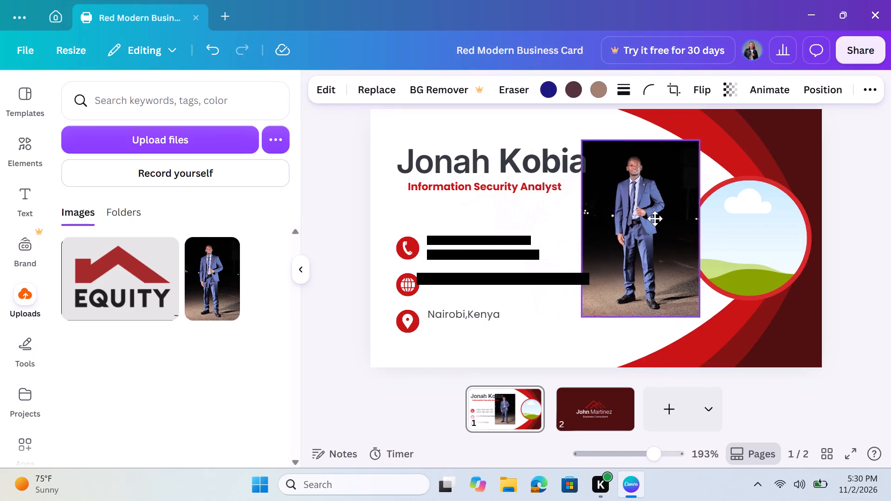
pyautogui.moveTo(655, 218); pyautogui.dragTo(732, 219)
pyautogui.hscroll(1, 655, 218)
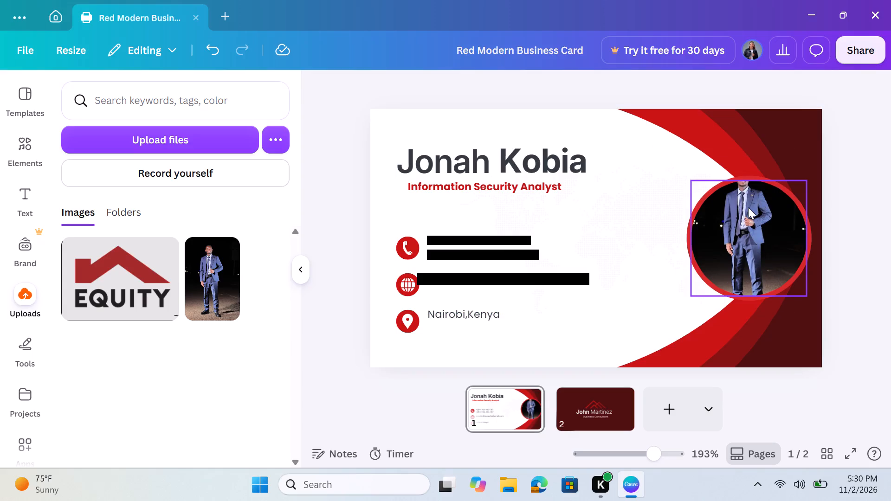
# Make the photo frame taller, shrink it proportionally and centre it inside the red circle.
pyautogui.click(748, 208)
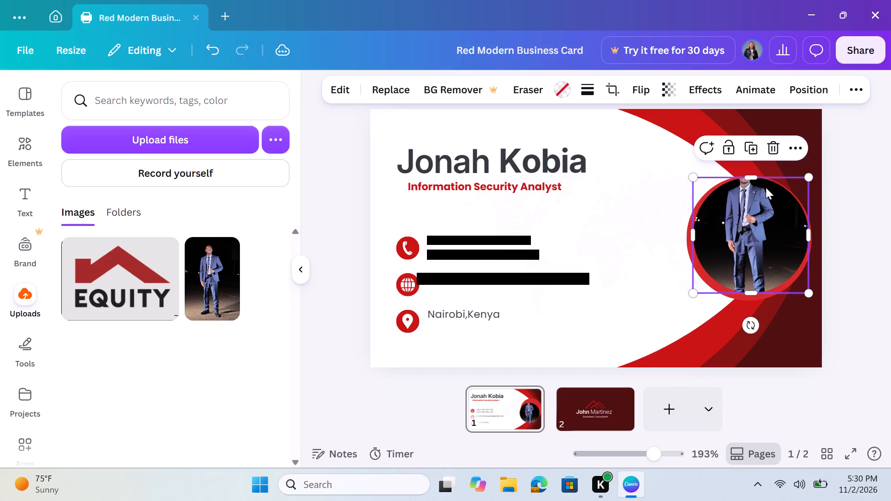
pyautogui.moveTo(752, 175); pyautogui.dragTo(751, 157)
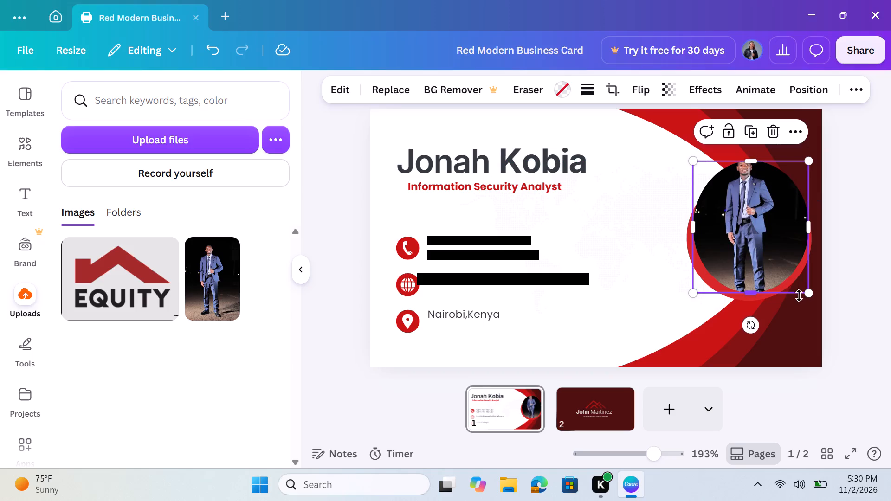
pyautogui.moveTo(809, 296); pyautogui.dragTo(801, 259)
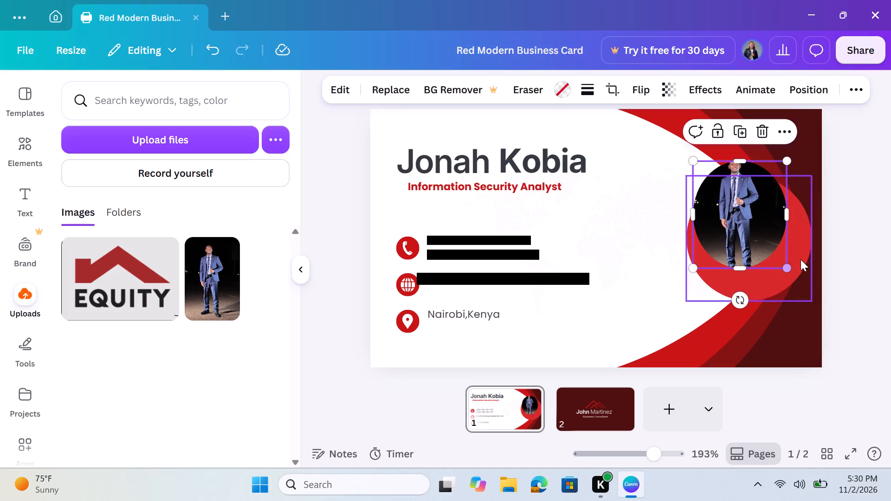
pyautogui.moveTo(740, 229); pyautogui.dragTo(745, 250)
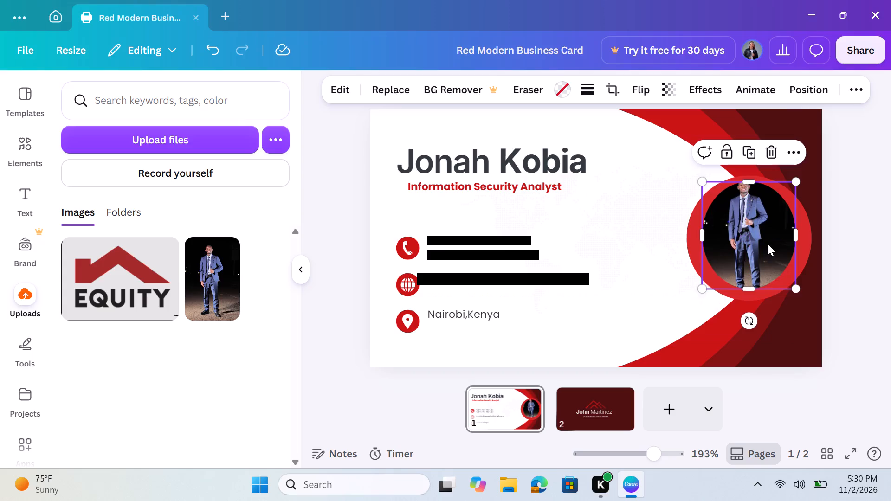
pyautogui.moveTo(790, 233); pyautogui.dragTo(781, 232)
pyautogui.moveTo(784, 289); pyautogui.dragTo(780, 258)
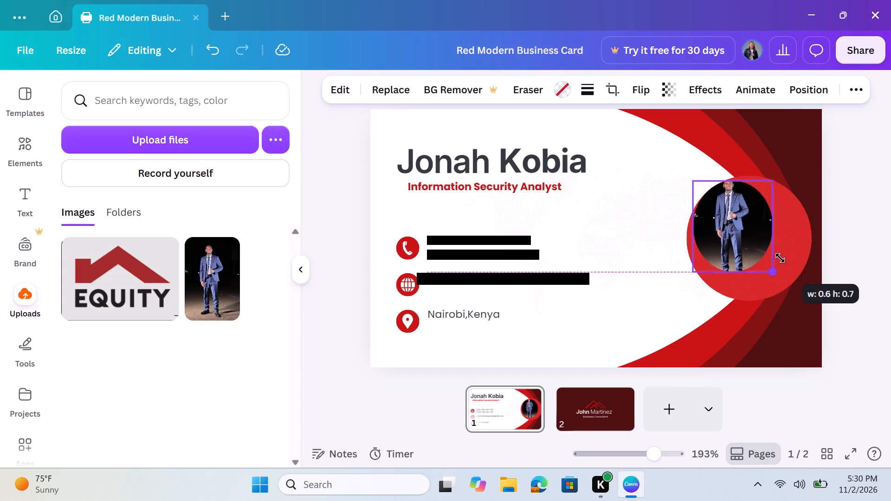
pyautogui.moveTo(780, 258); pyautogui.dragTo(777, 252)
pyautogui.moveTo(717, 229); pyautogui.dragTo(742, 247)
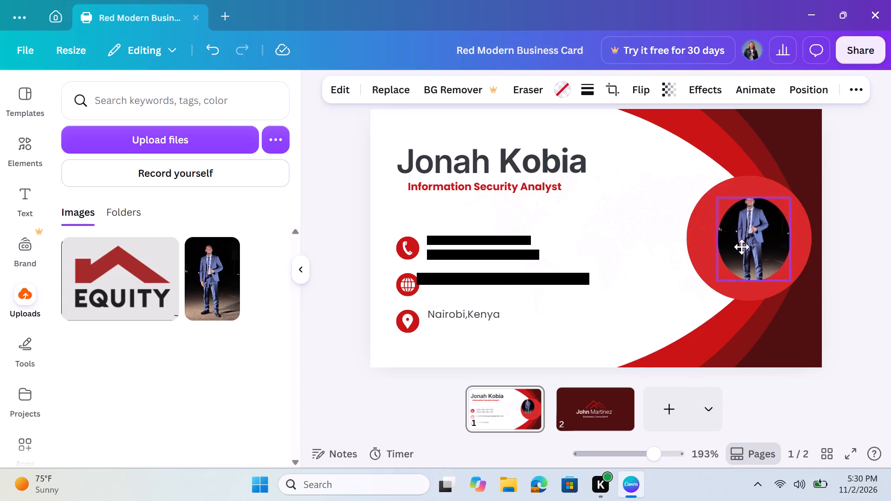
pyautogui.moveTo(742, 247); pyautogui.dragTo(742, 249)
pyautogui.moveTo(756, 250); pyautogui.dragTo(739, 245)
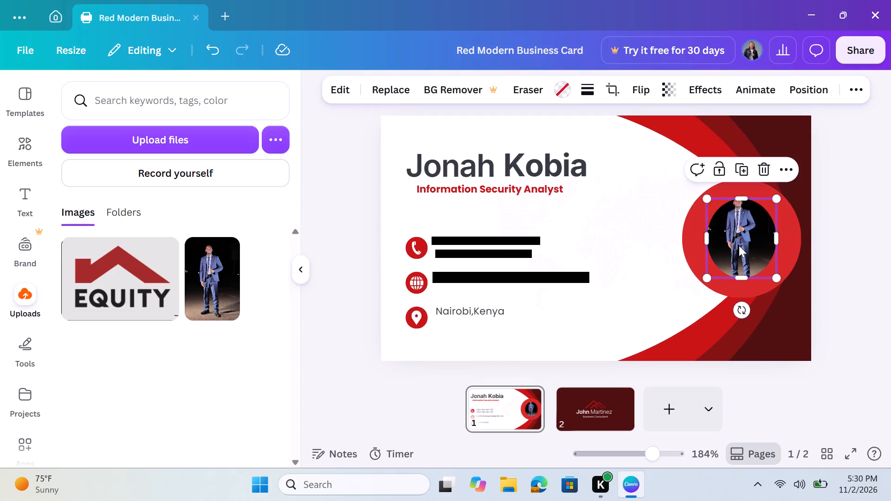
# Widen the photo frame on both sides into a horizontal oval and scale it down within the red circle.
pyautogui.moveTo(710, 238); pyautogui.dragTo(691, 238)
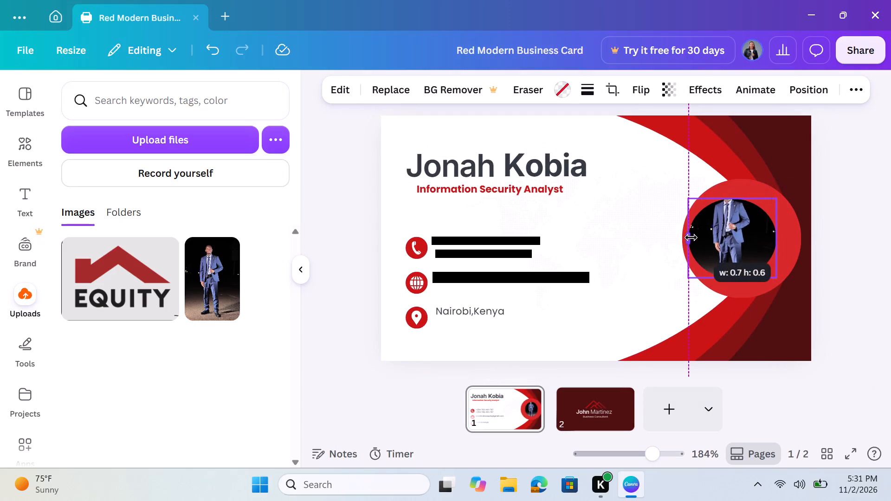
pyautogui.moveTo(691, 238); pyautogui.dragTo(689, 238)
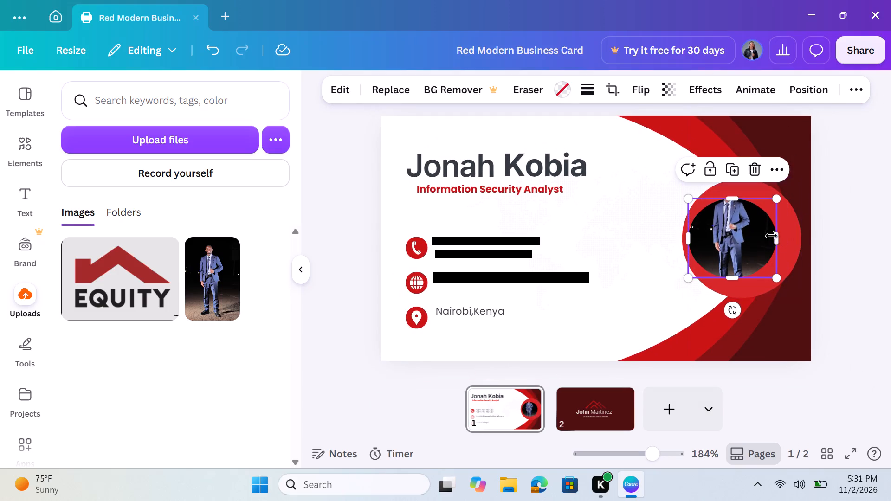
pyautogui.moveTo(773, 236); pyautogui.dragTo(782, 235)
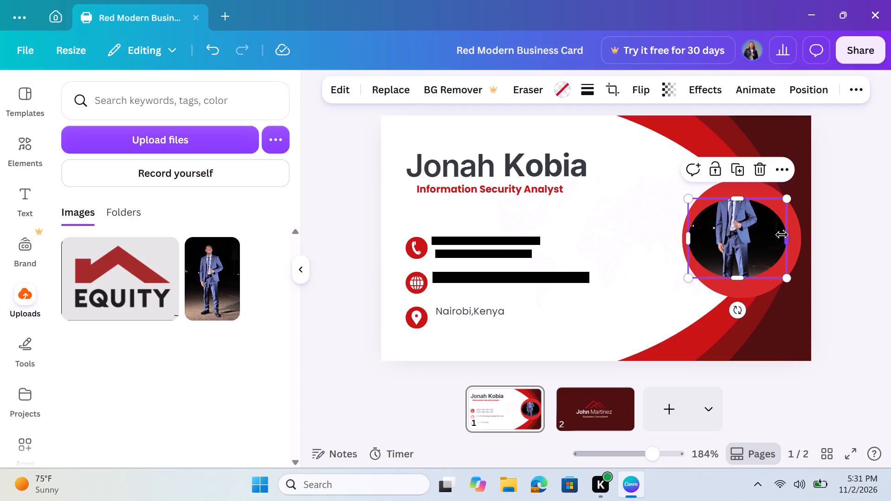
pyautogui.click(735, 238)
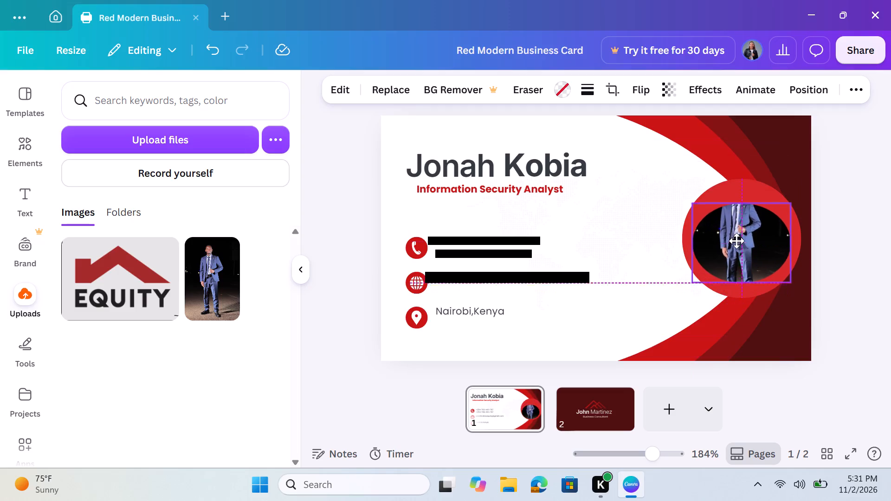
pyautogui.moveTo(794, 276); pyautogui.dragTo(780, 264)
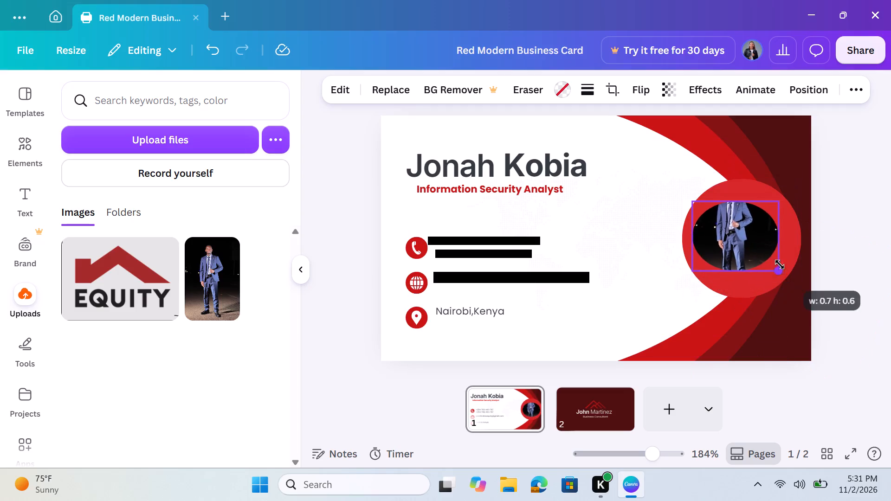
pyautogui.moveTo(780, 264); pyautogui.dragTo(774, 253)
# Extend the photo frame upward into a vertical oval that shows the man's head, and recentre it in the red circle.
pyautogui.moveTo(726, 199); pyautogui.dragTo(726, 188)
pyautogui.click(732, 204)
pyautogui.scroll(1, 732, 204)
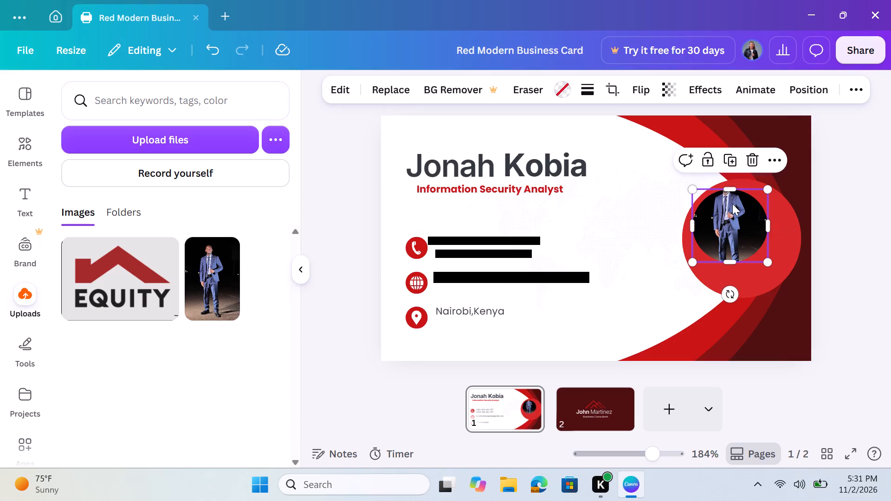
pyautogui.scroll(2, 732, 204)
pyautogui.moveTo(733, 209); pyautogui.dragTo(738, 226)
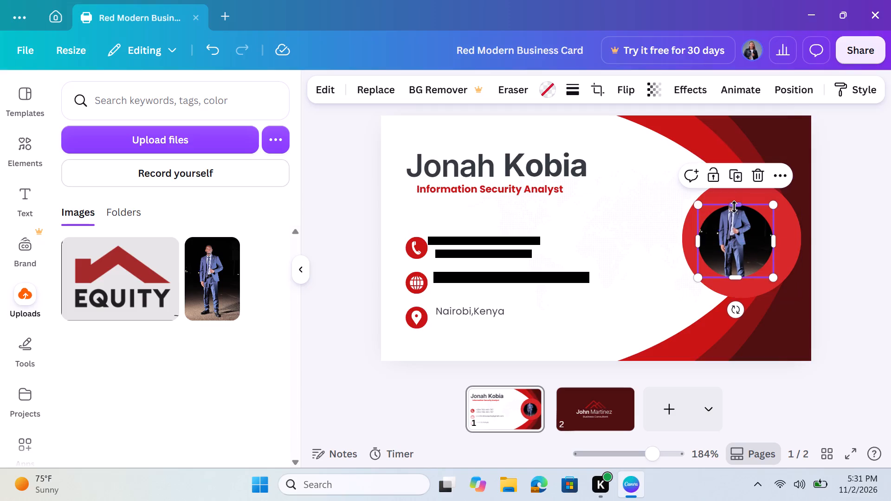
pyautogui.moveTo(734, 207); pyautogui.dragTo(735, 193)
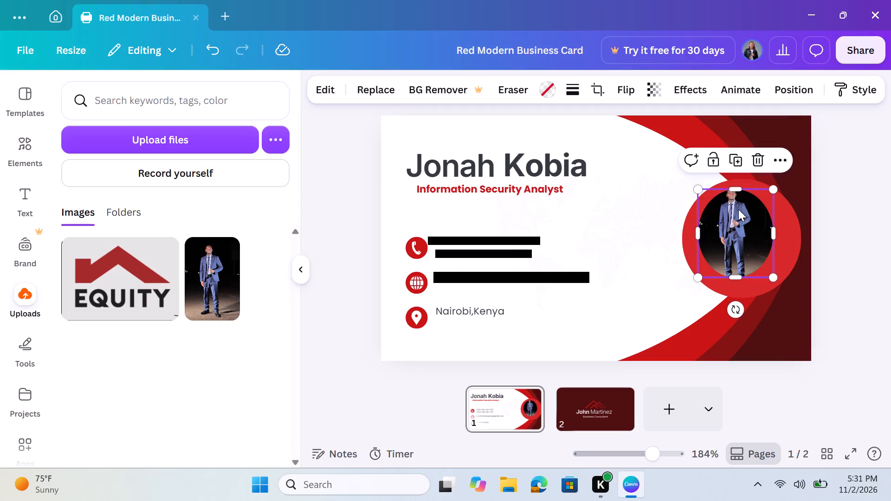
pyautogui.moveTo(738, 209); pyautogui.dragTo(739, 219)
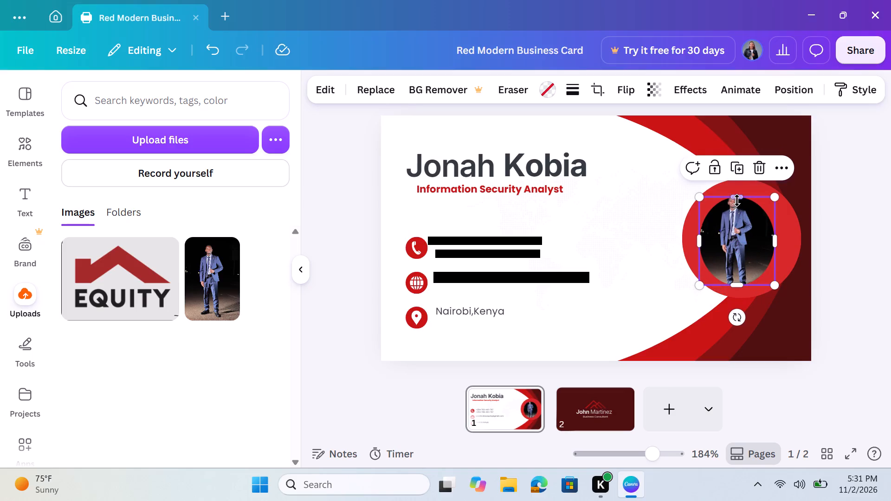
pyautogui.moveTo(736, 196); pyautogui.dragTo(735, 186)
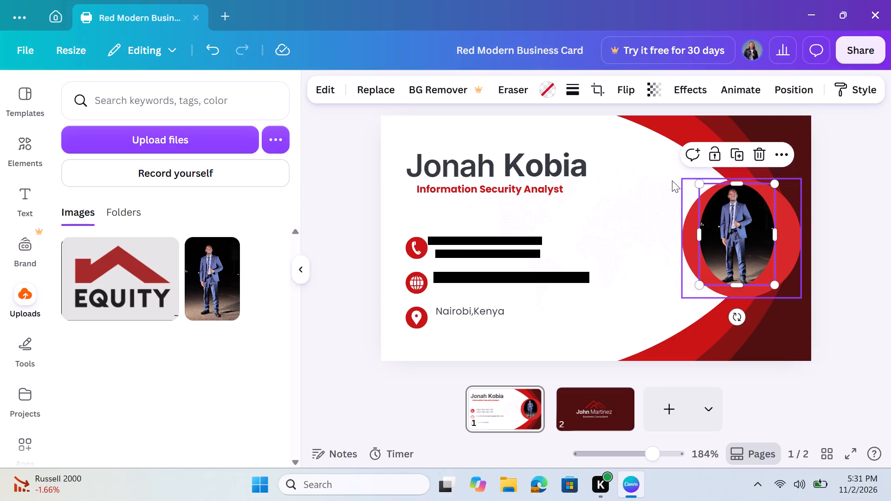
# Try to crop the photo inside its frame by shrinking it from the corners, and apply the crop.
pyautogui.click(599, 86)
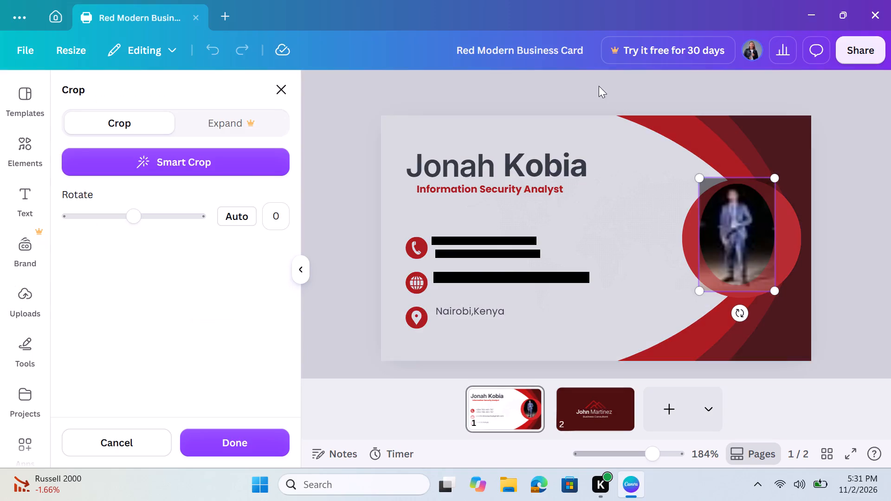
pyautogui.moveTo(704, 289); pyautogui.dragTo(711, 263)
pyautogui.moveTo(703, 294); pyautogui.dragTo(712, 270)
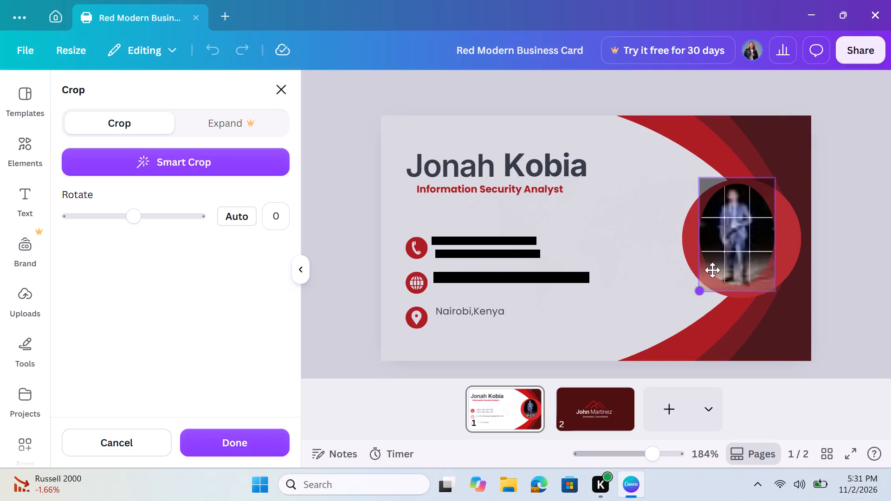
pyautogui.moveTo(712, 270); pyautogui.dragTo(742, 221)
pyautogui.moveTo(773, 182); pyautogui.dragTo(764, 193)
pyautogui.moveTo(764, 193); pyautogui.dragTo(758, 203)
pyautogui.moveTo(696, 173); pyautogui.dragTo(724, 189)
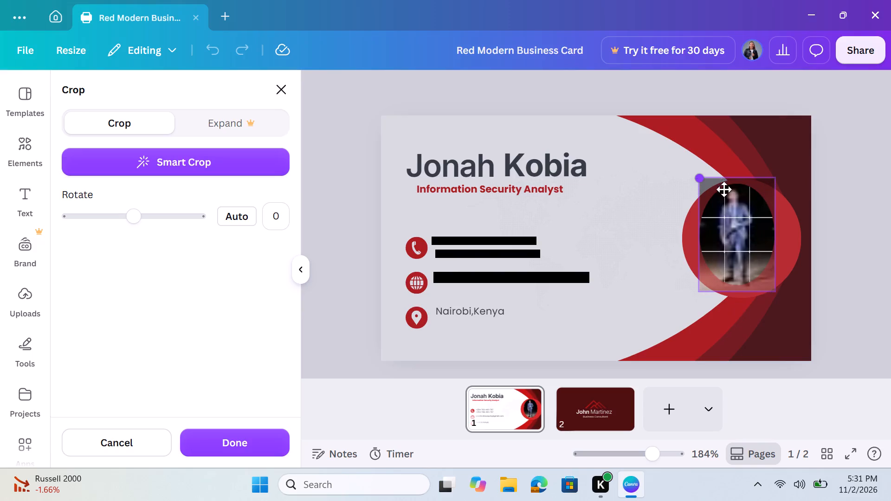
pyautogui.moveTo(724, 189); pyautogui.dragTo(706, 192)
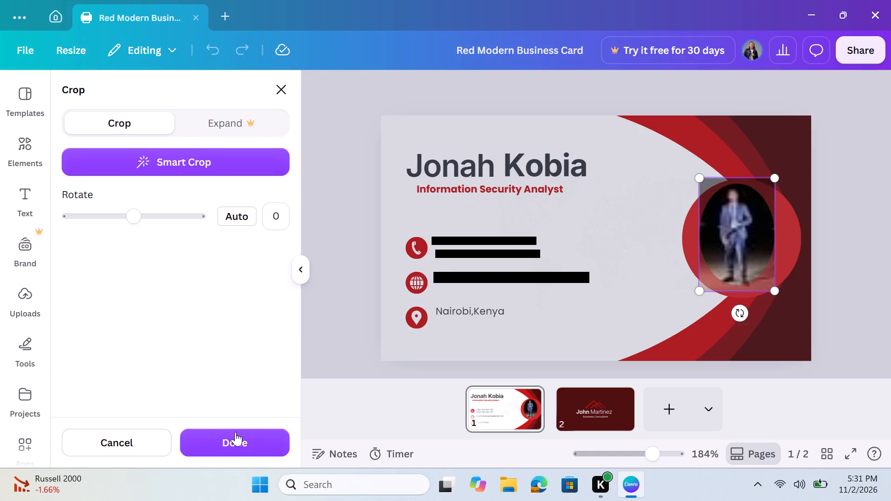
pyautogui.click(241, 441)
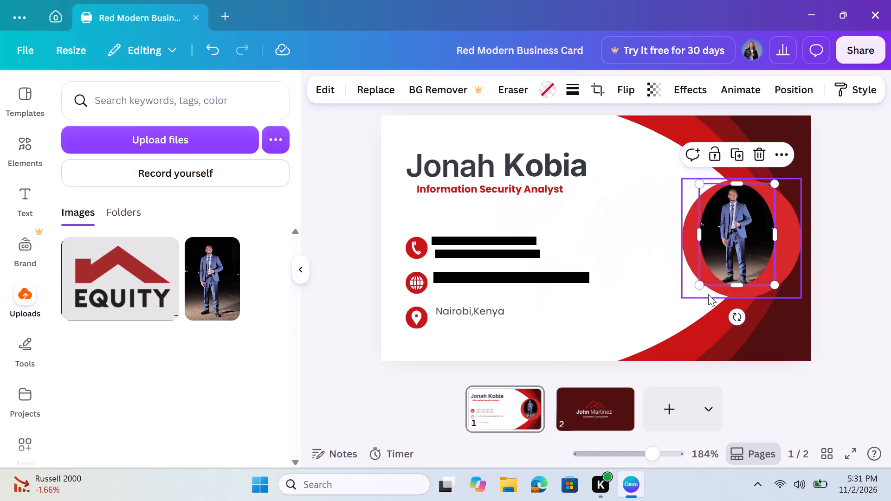
# Enlarge the oval photo frame proportionally from its lower corner until it spans about the full height of the red circle.
pyautogui.moveTo(701, 285); pyautogui.dragTo(697, 290)
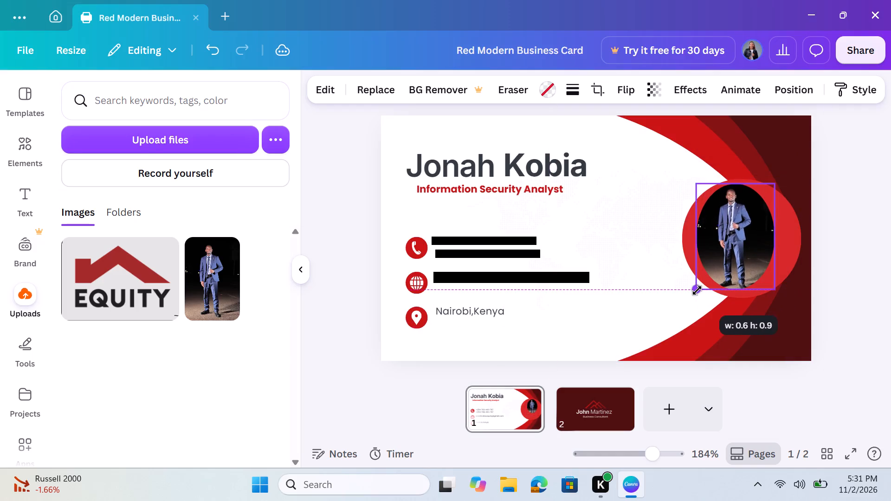
pyautogui.moveTo(697, 290); pyautogui.dragTo(685, 300)
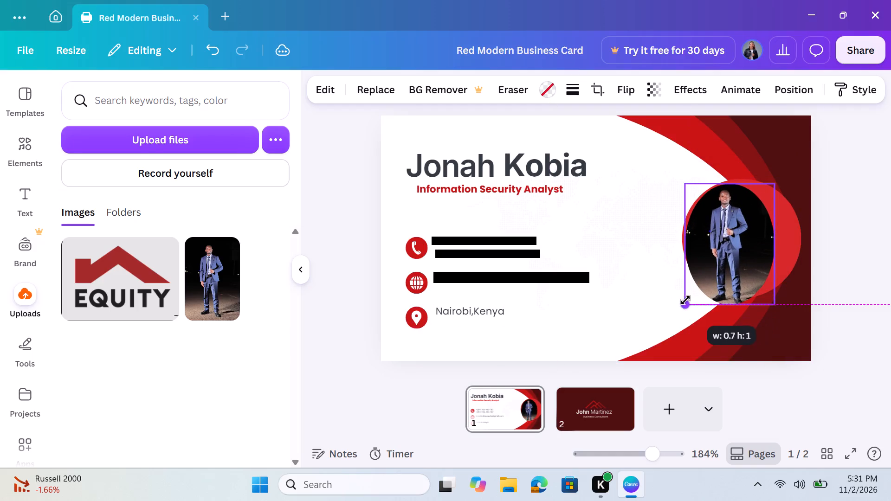
pyautogui.moveTo(685, 300); pyautogui.dragTo(687, 299)
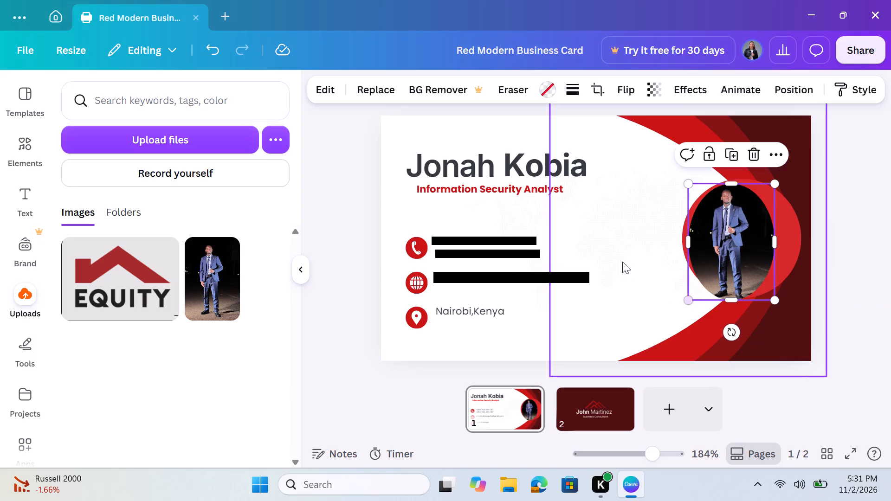
pyautogui.click(621, 256)
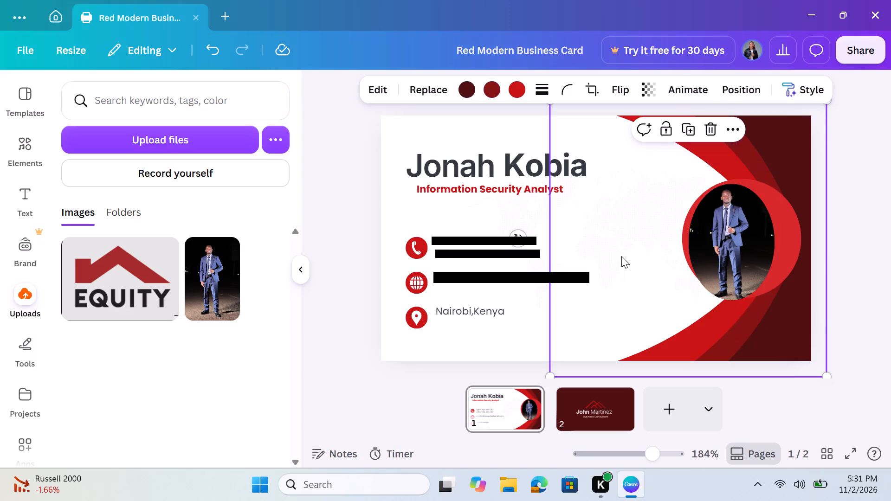
pyautogui.click(613, 219)
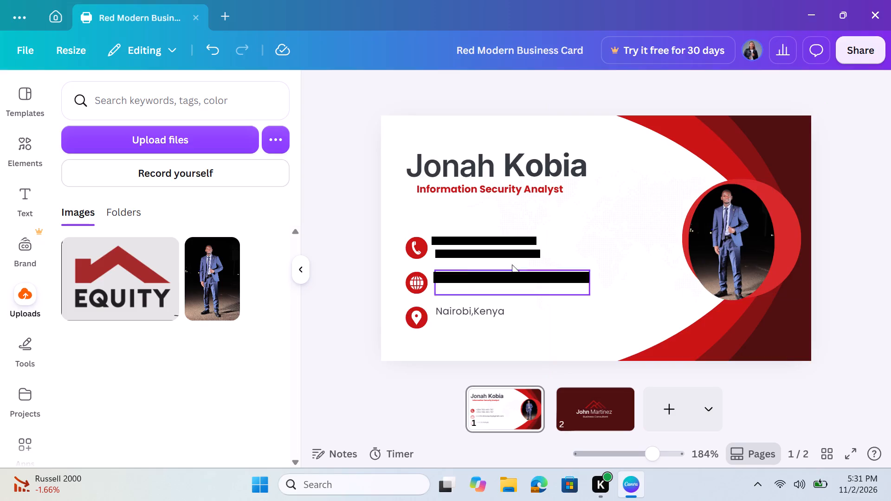
# Rename the design to "Business Card" by removing "Red Modern" from its title, and check the save status.
pyautogui.click(563, 57)
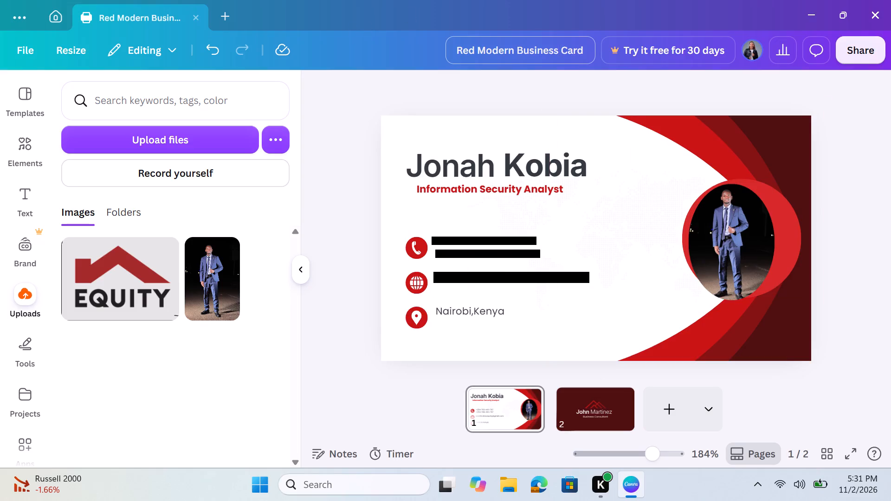
pyautogui.click(515, 55)
pyautogui.press('BackSpace')
pyautogui.press('BackSpace')
pyautogui.press('BackSpace')
pyautogui.press('BackSpace')
pyautogui.press('BackSpace')
pyautogui.press('BackSpace')
pyautogui.press('BackSpace')
pyautogui.press('BackSpace')
pyautogui.press('BackSpace')
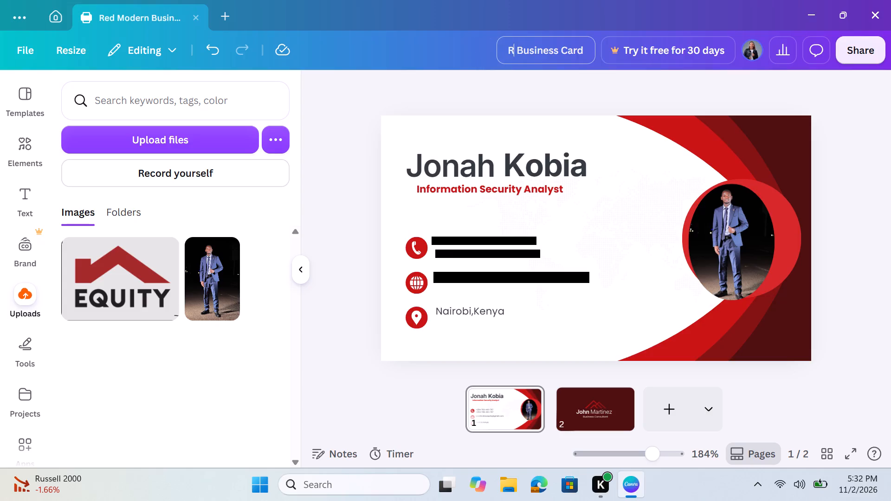
pyautogui.press('BackSpace')
pyautogui.press('BackSpace')
pyautogui.hscroll(-2, 515, 55)
pyautogui.click(283, 52)
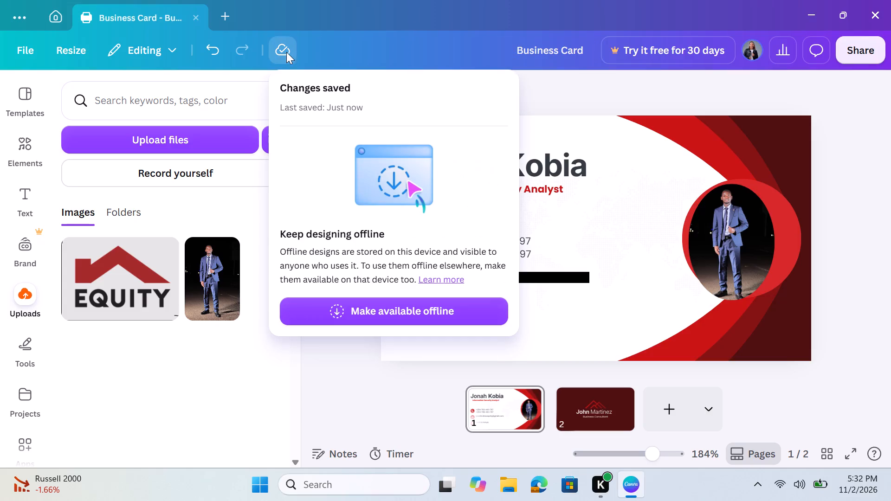
pyautogui.click(636, 122)
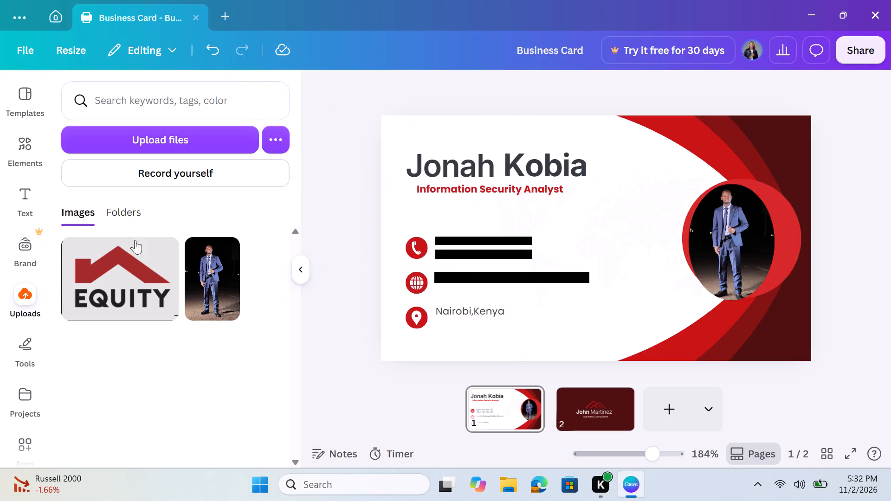
pyautogui.click(20, 299)
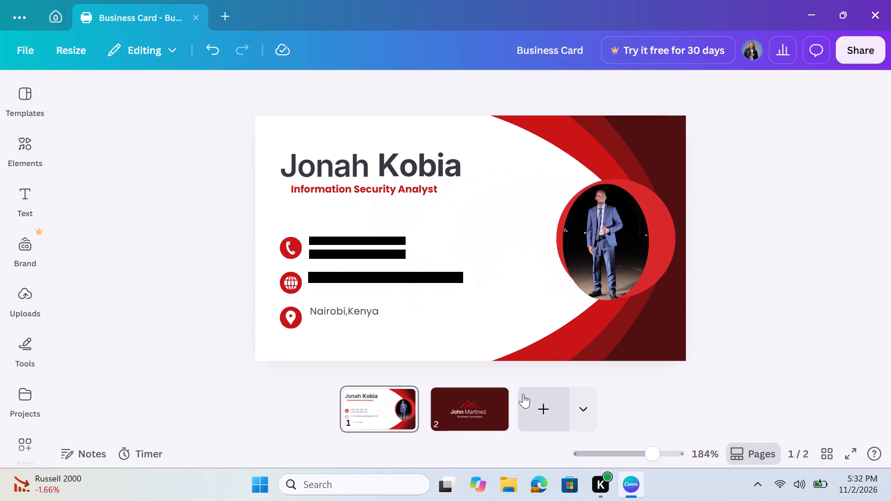
pyautogui.click(453, 421)
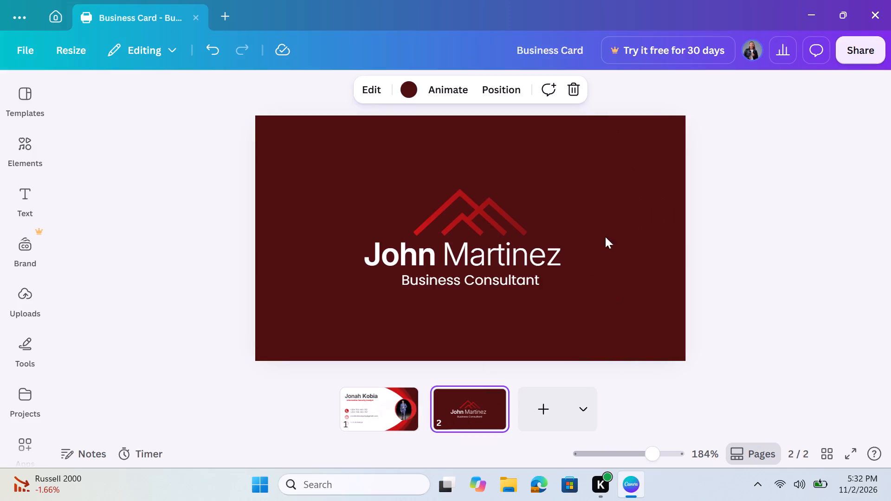
pyautogui.click(570, 91)
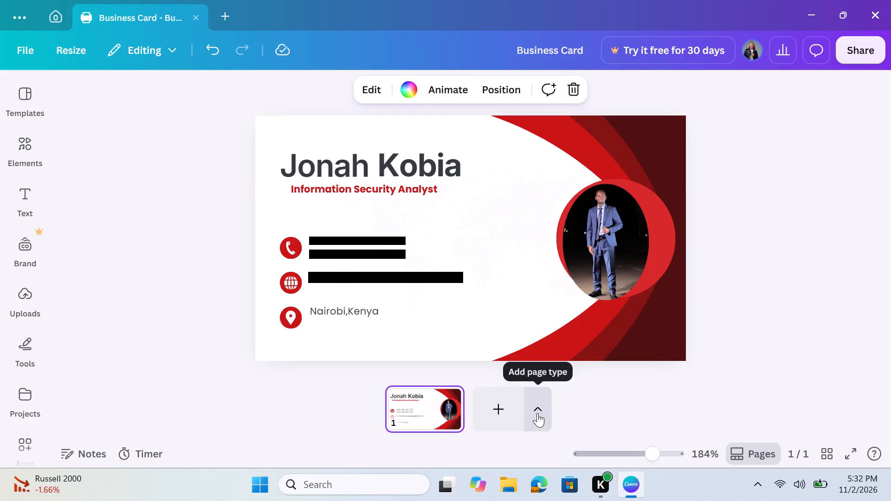
# Examine the saved Business Card design and its pages among the projects, and check the save status.
pyautogui.click(41, 291)
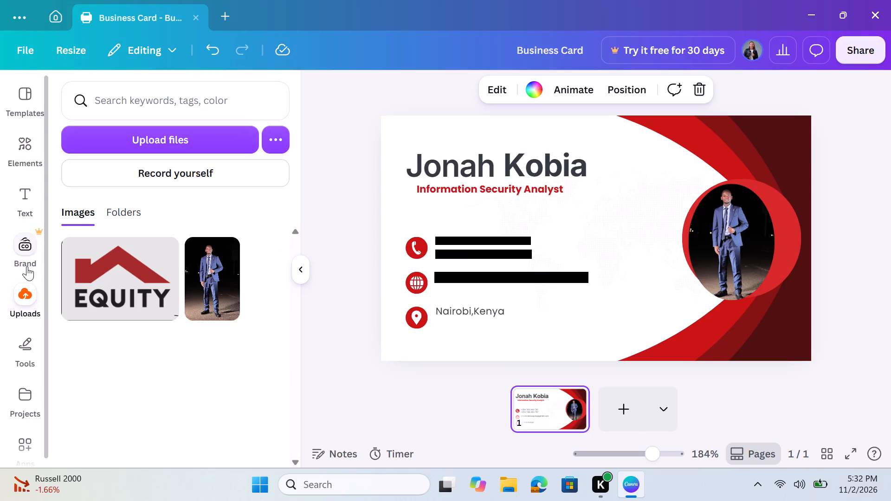
pyautogui.click(27, 420)
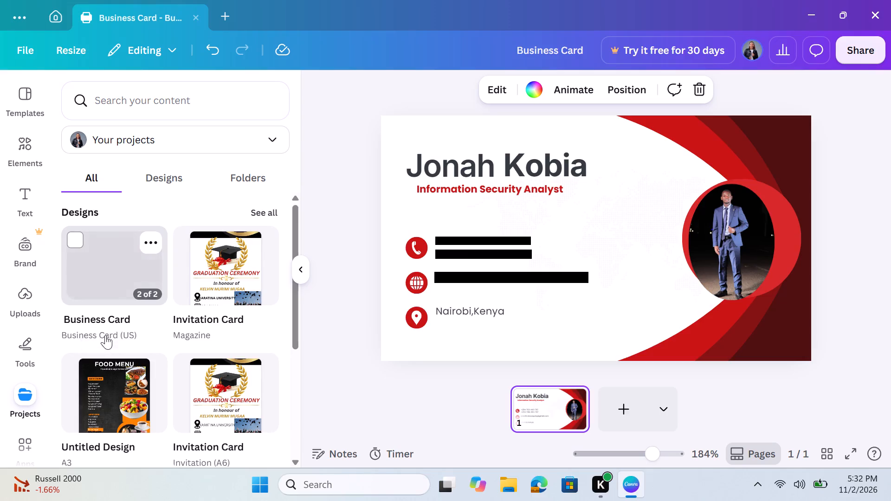
pyautogui.click(147, 292)
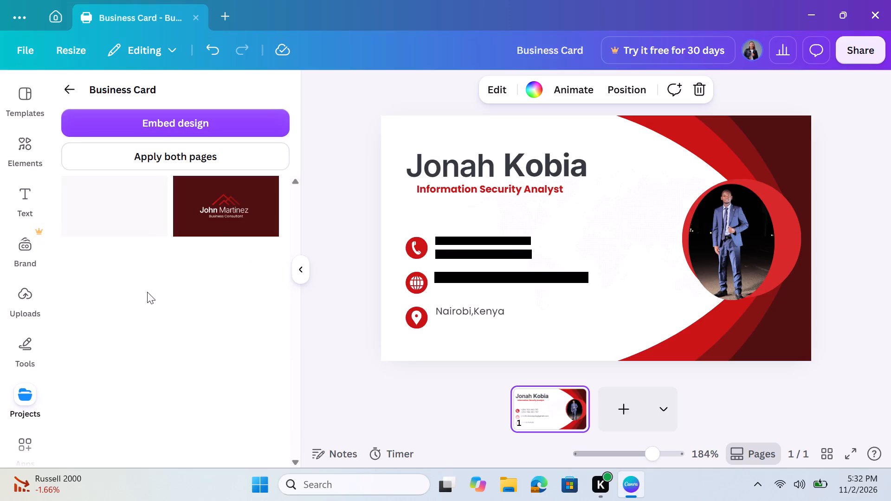
pyautogui.click(261, 202)
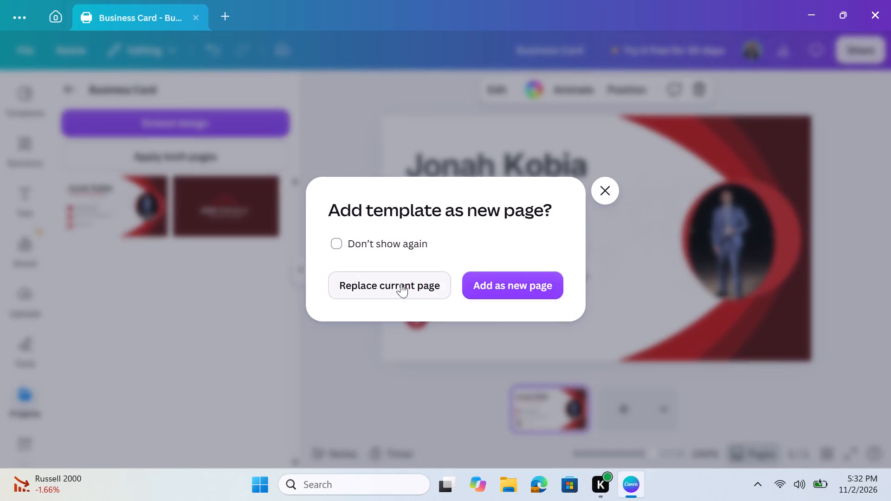
pyautogui.click(592, 189)
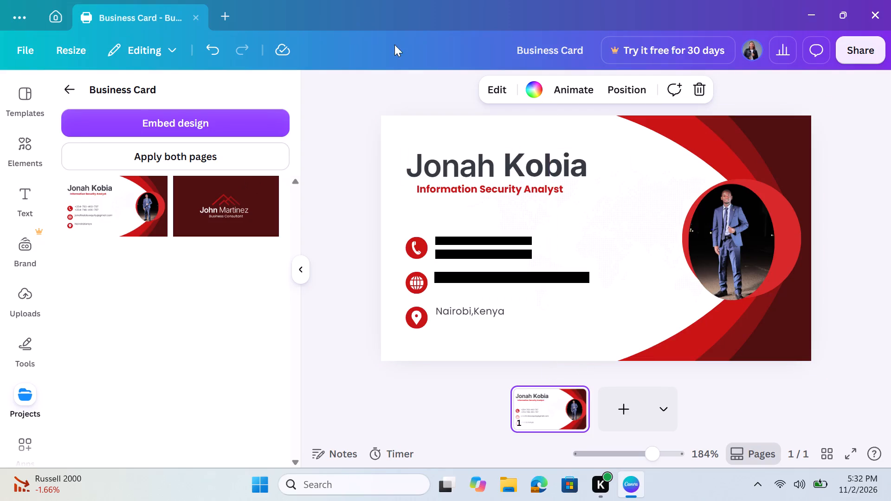
pyautogui.click(277, 51)
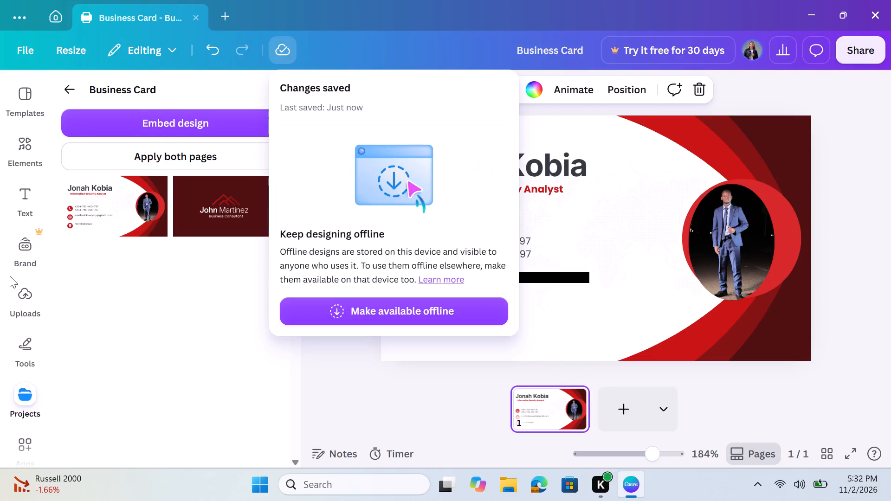
pyautogui.click(28, 396)
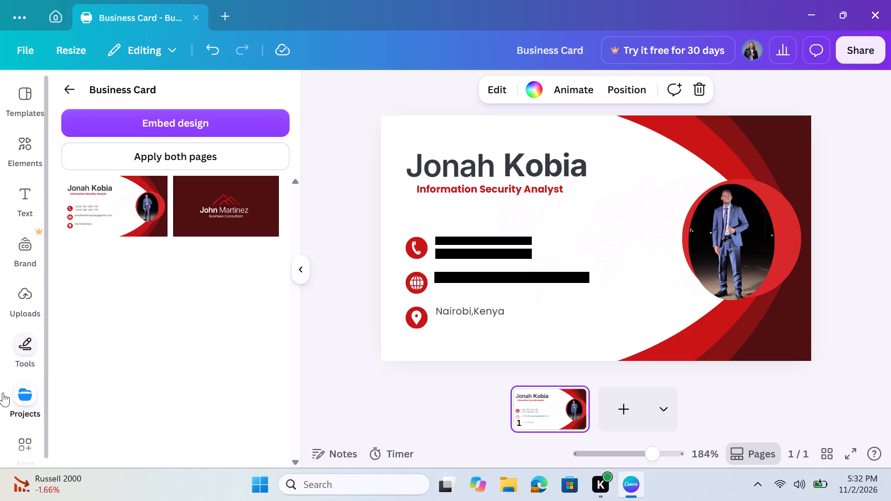
pyautogui.click(29, 412)
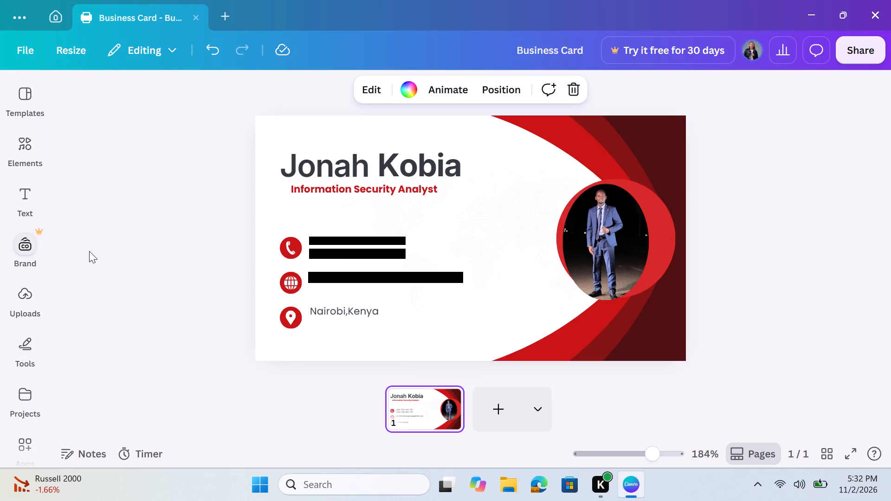
# Recheck the Business Card design's pages and thumbnail among the saved projects, and review the save status.
pyautogui.click(0, 148)
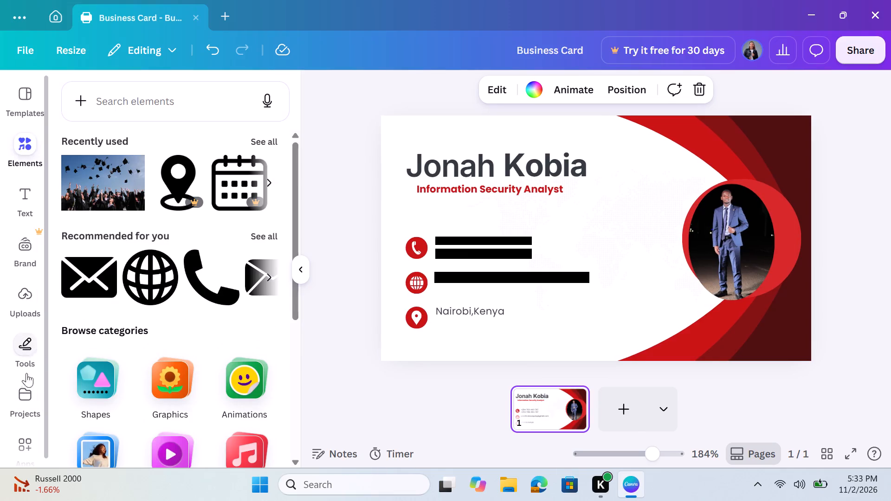
pyautogui.click(21, 404)
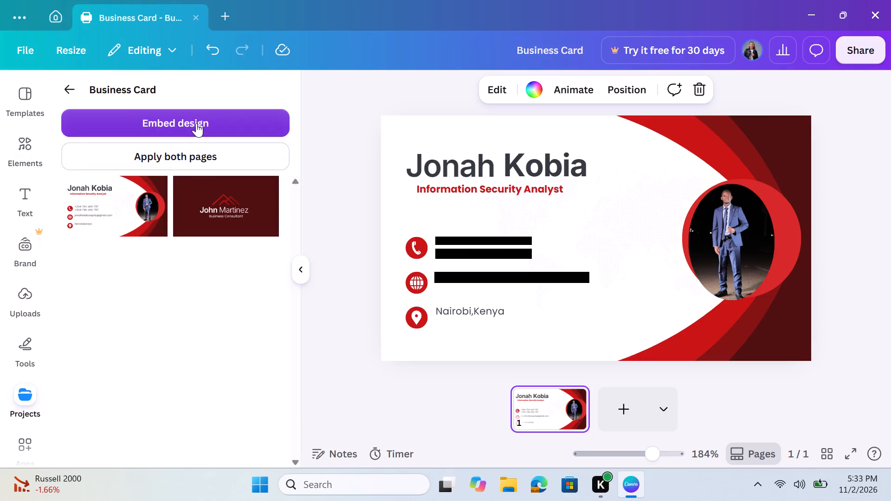
pyautogui.click(148, 201)
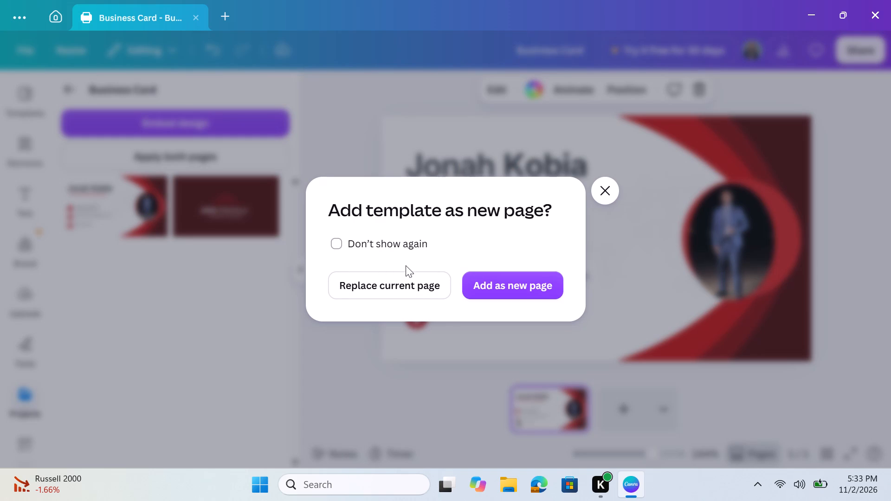
pyautogui.click(431, 135)
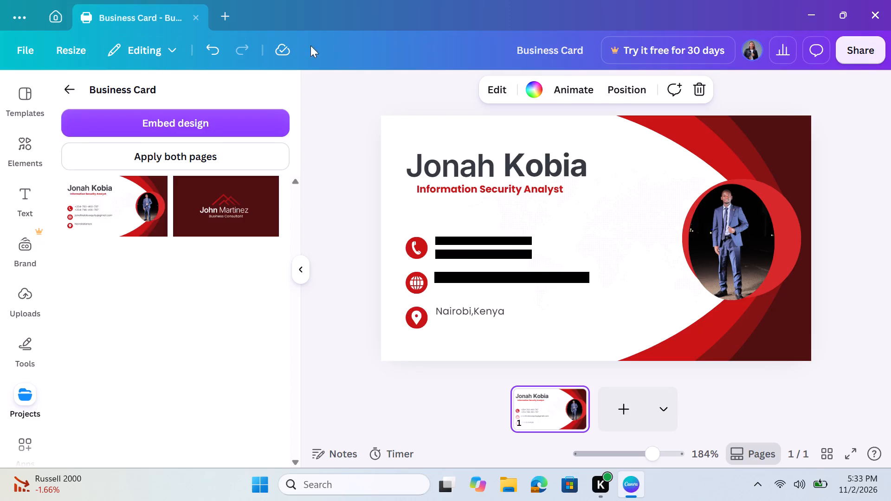
pyautogui.click(66, 82)
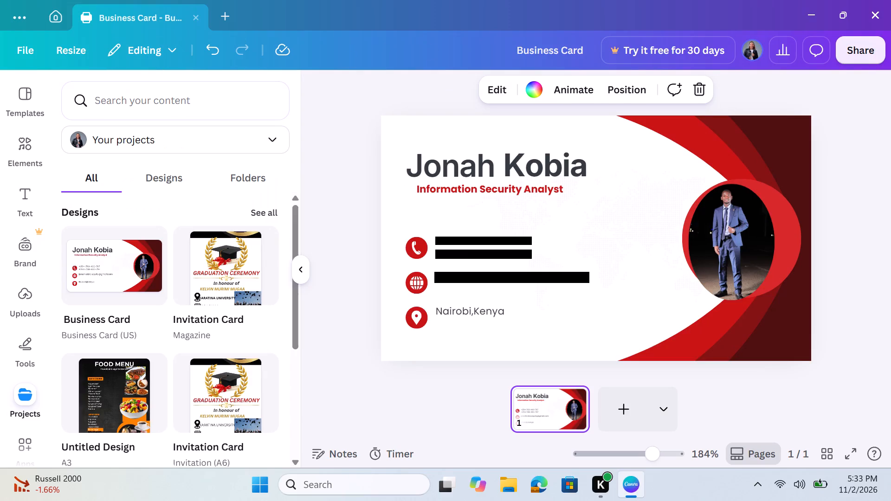
pyautogui.scroll(1, 134, 269)
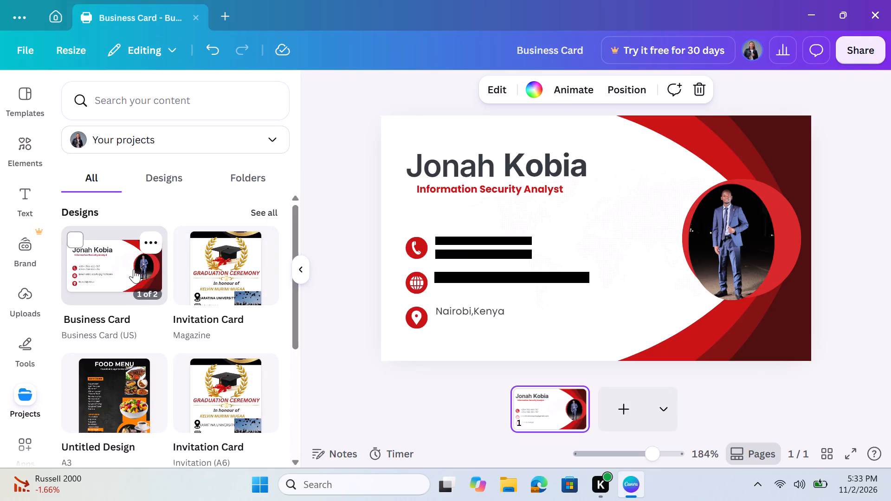
pyautogui.scroll(2, 134, 269)
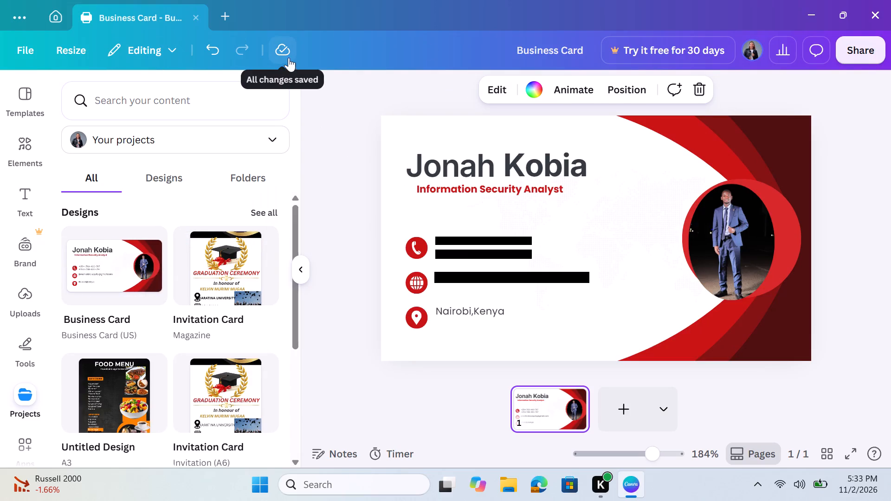
pyautogui.click(289, 58)
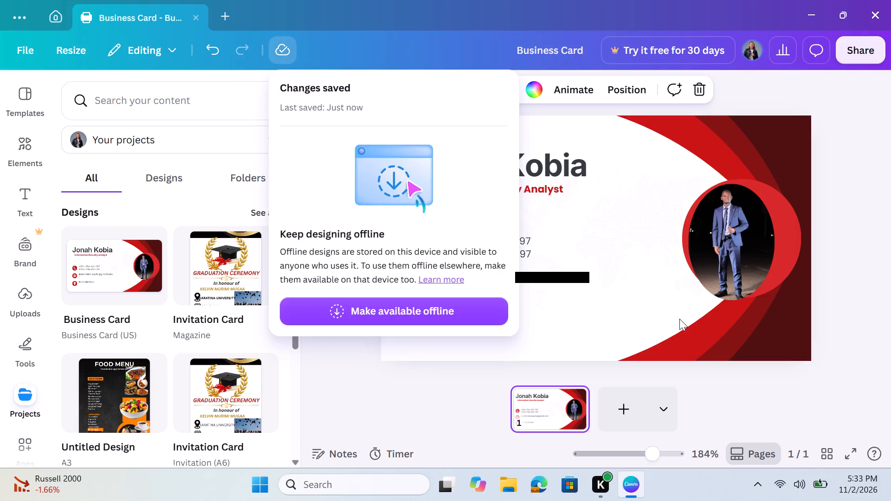
pyautogui.click(679, 319)
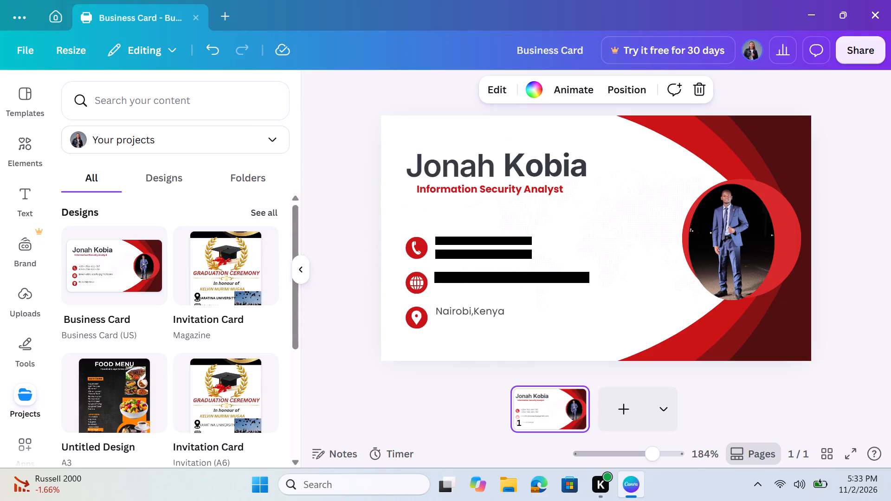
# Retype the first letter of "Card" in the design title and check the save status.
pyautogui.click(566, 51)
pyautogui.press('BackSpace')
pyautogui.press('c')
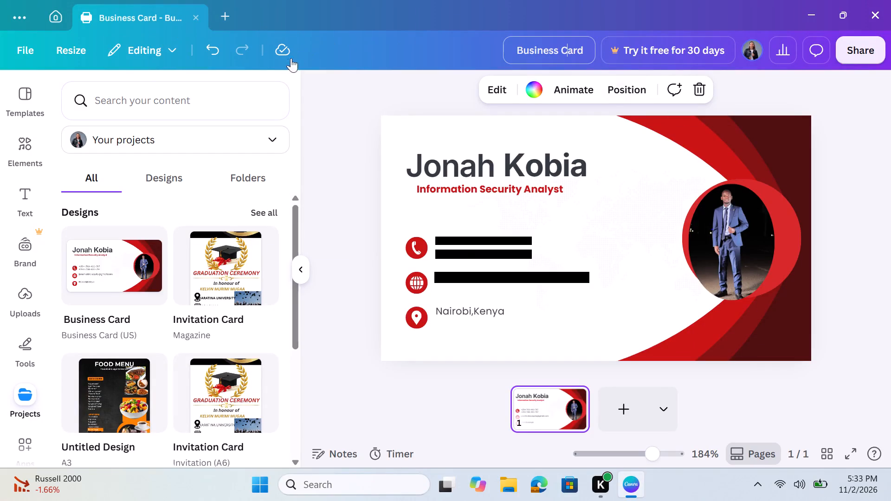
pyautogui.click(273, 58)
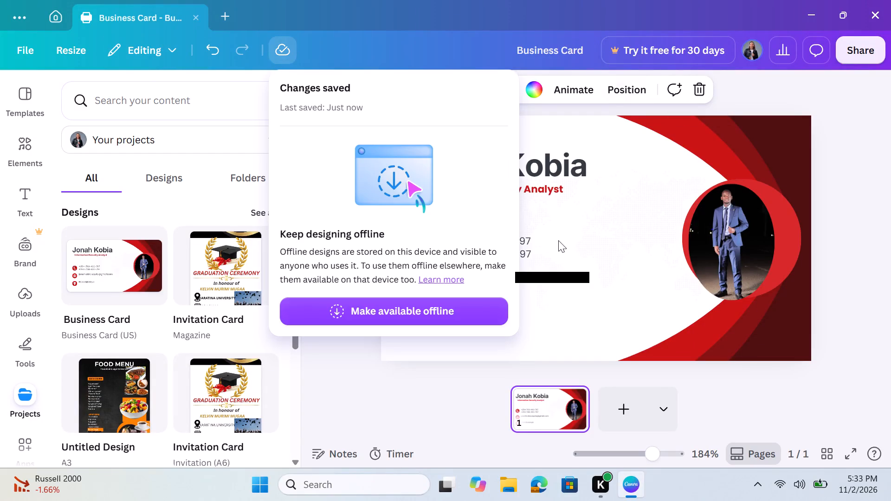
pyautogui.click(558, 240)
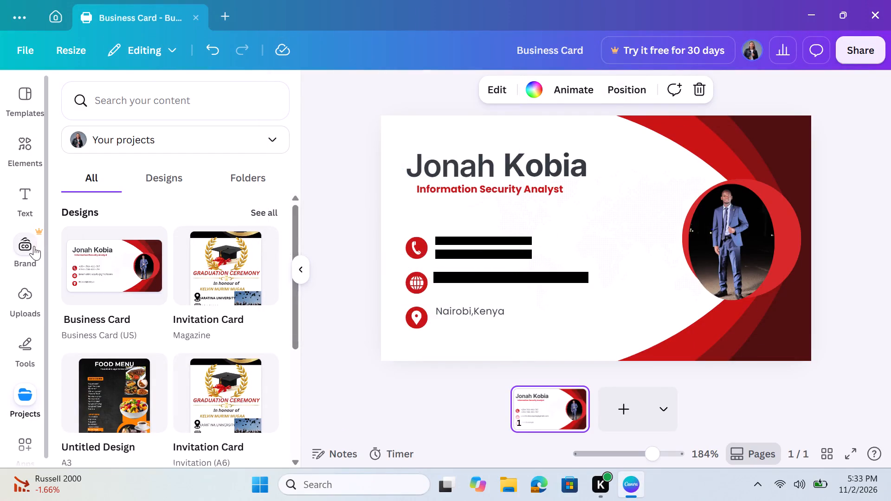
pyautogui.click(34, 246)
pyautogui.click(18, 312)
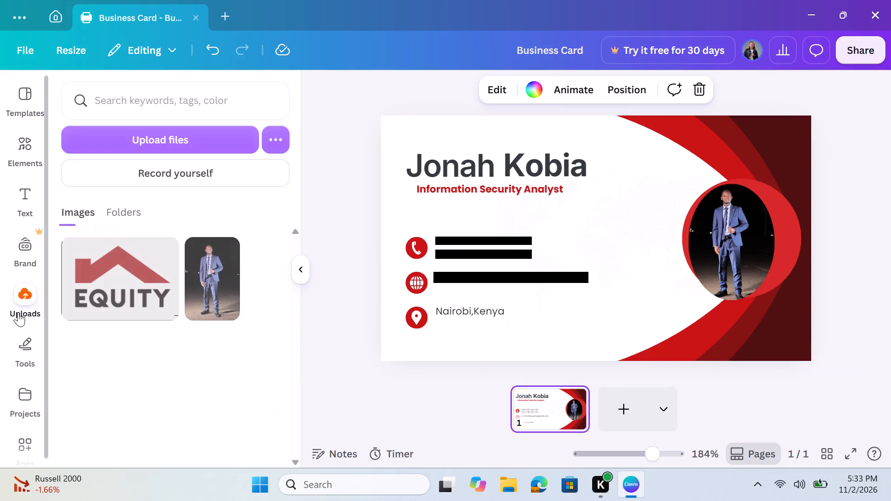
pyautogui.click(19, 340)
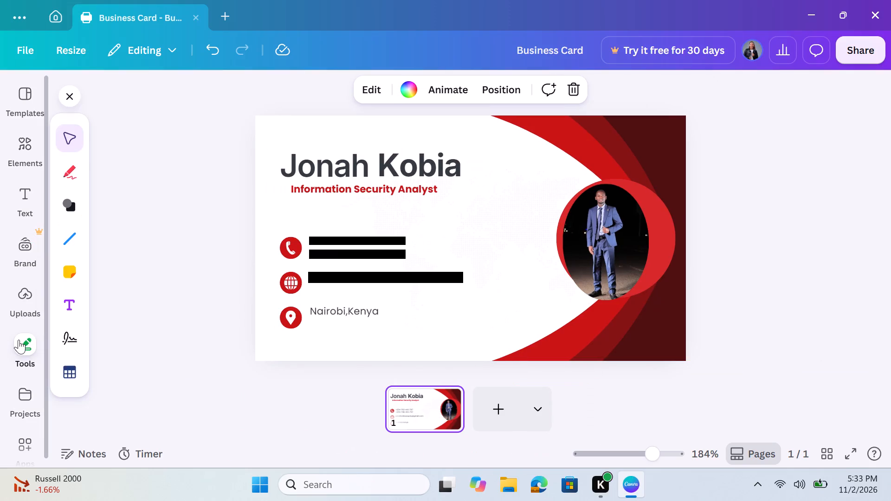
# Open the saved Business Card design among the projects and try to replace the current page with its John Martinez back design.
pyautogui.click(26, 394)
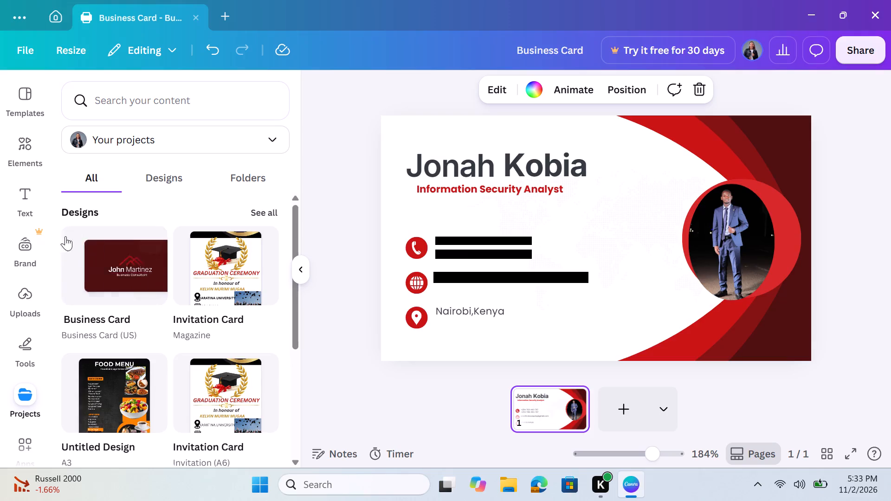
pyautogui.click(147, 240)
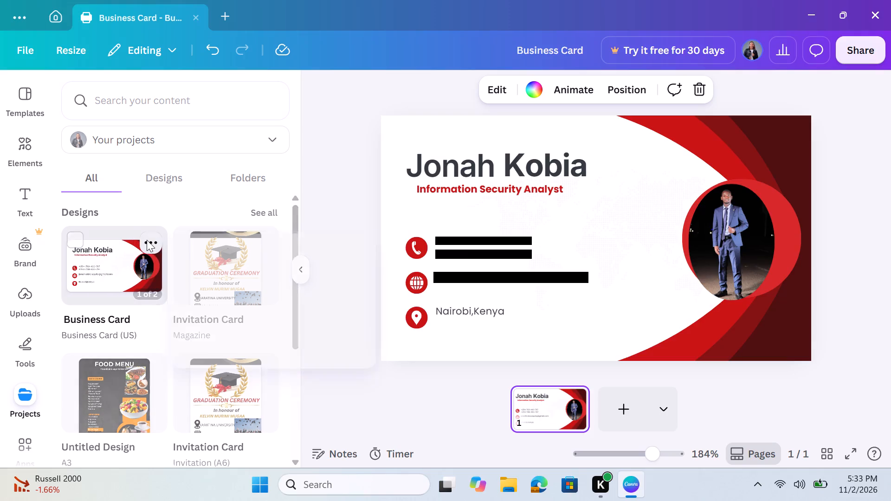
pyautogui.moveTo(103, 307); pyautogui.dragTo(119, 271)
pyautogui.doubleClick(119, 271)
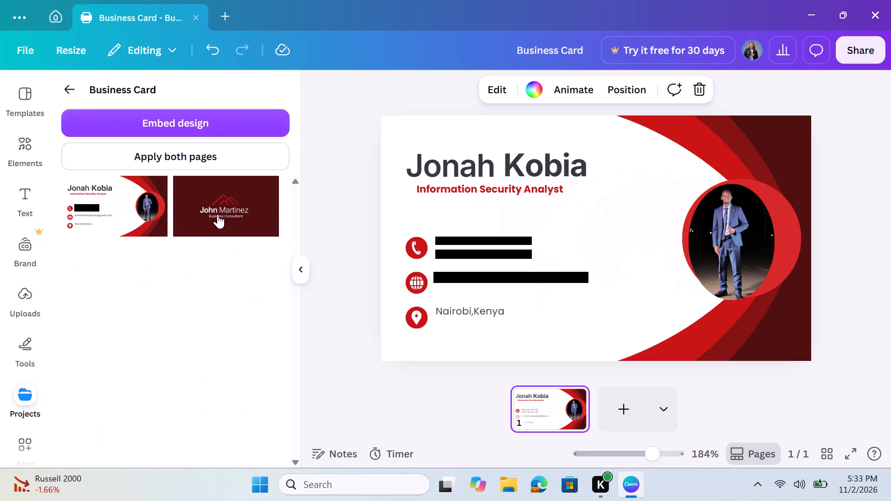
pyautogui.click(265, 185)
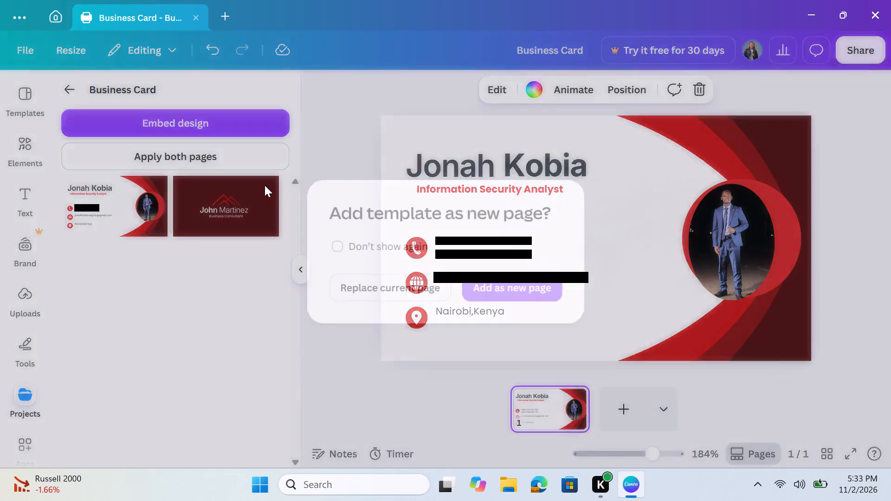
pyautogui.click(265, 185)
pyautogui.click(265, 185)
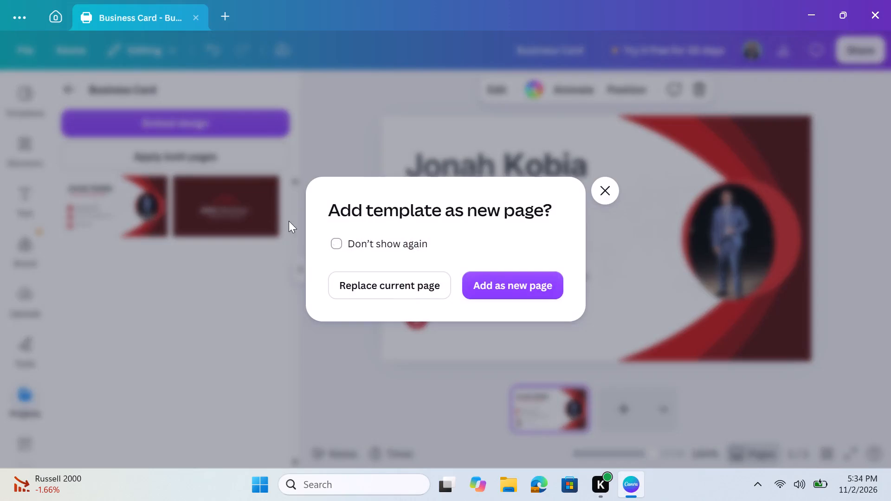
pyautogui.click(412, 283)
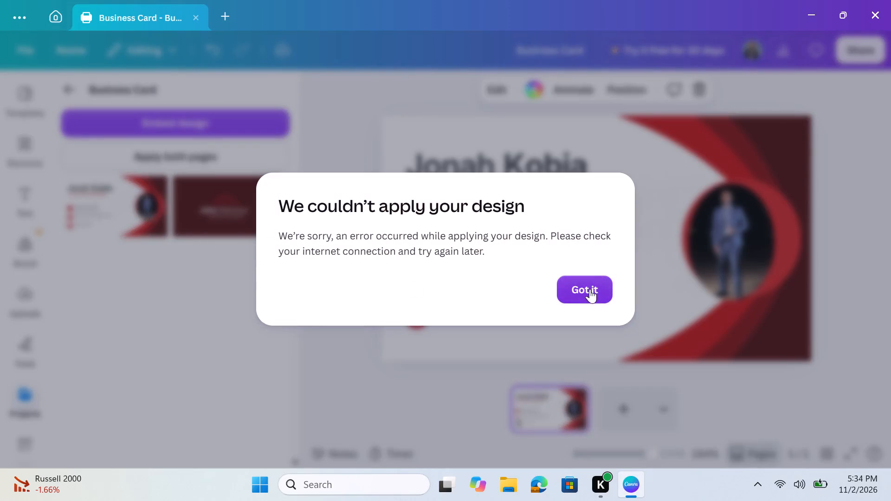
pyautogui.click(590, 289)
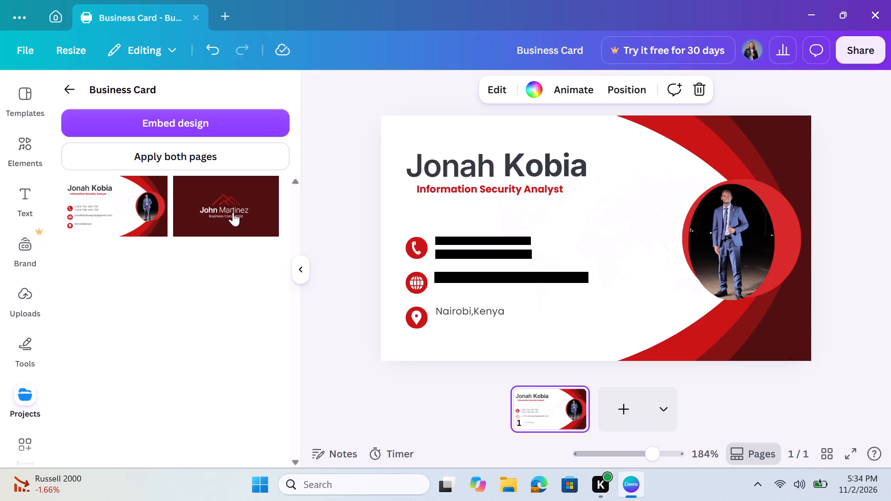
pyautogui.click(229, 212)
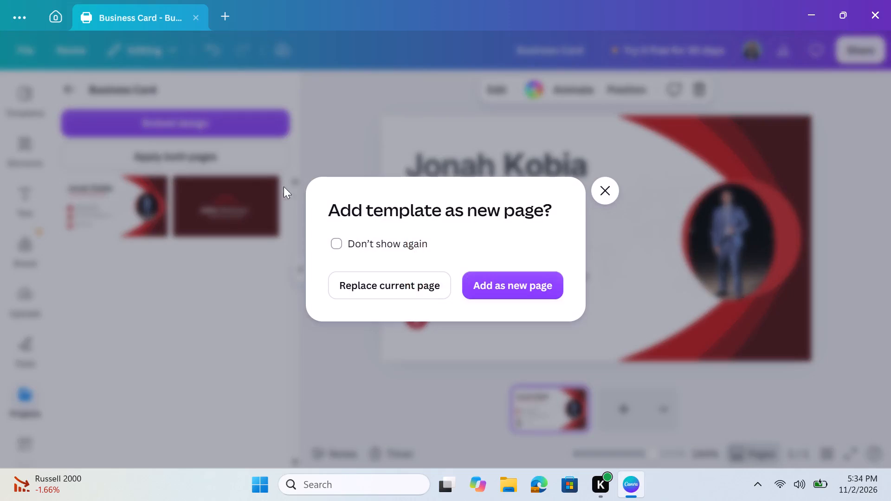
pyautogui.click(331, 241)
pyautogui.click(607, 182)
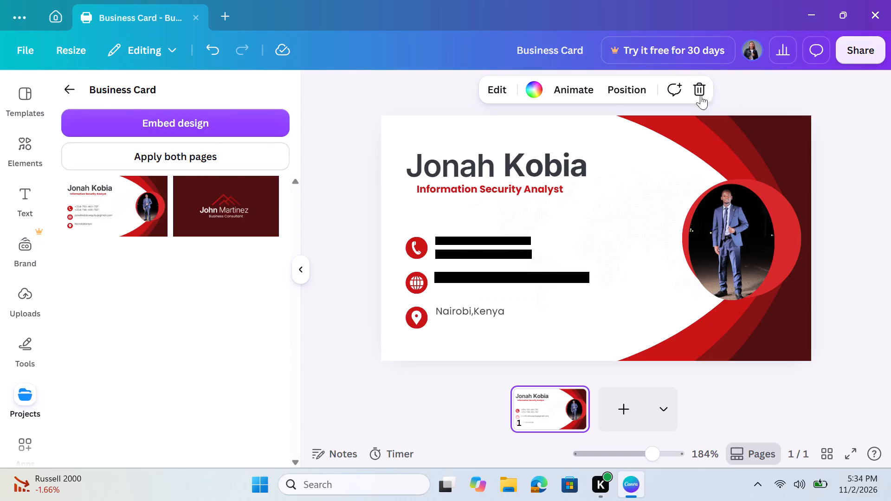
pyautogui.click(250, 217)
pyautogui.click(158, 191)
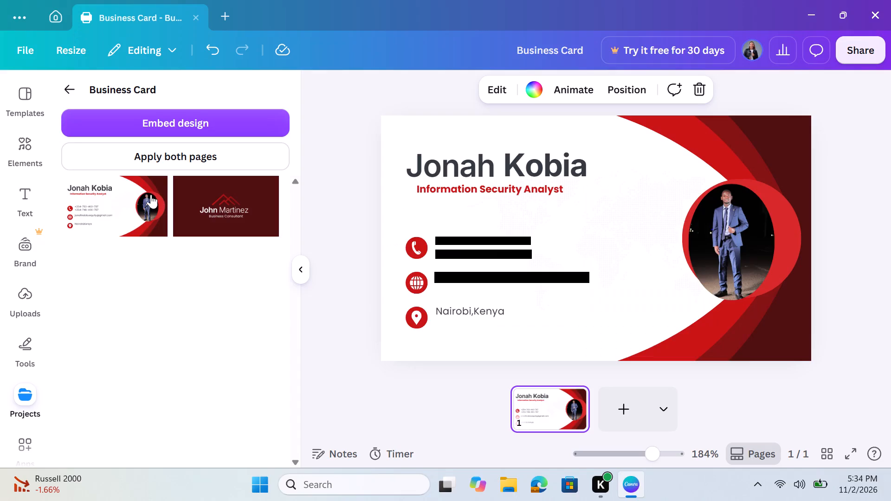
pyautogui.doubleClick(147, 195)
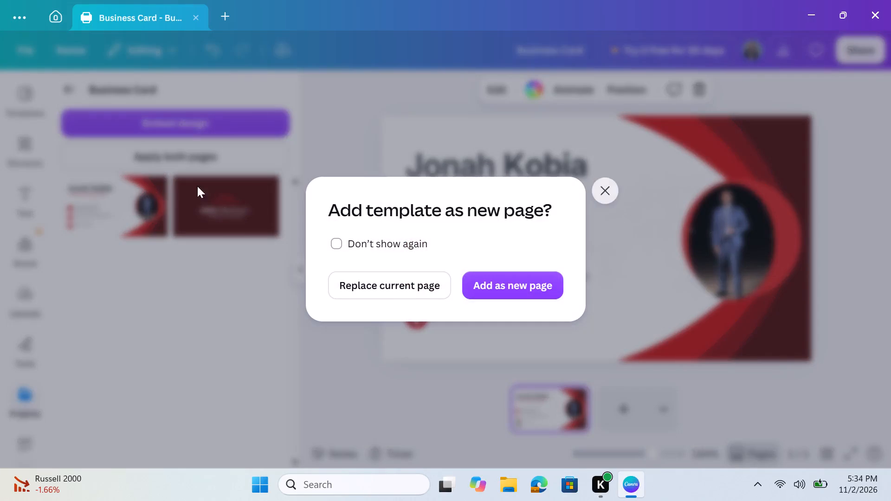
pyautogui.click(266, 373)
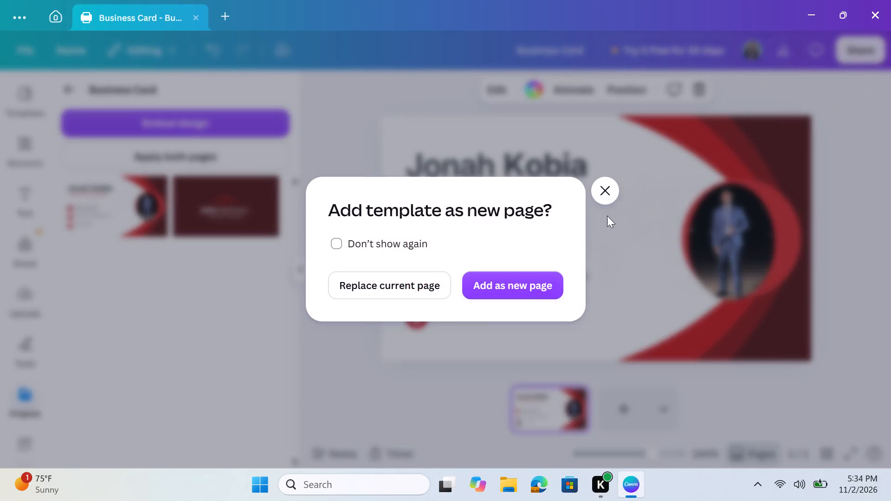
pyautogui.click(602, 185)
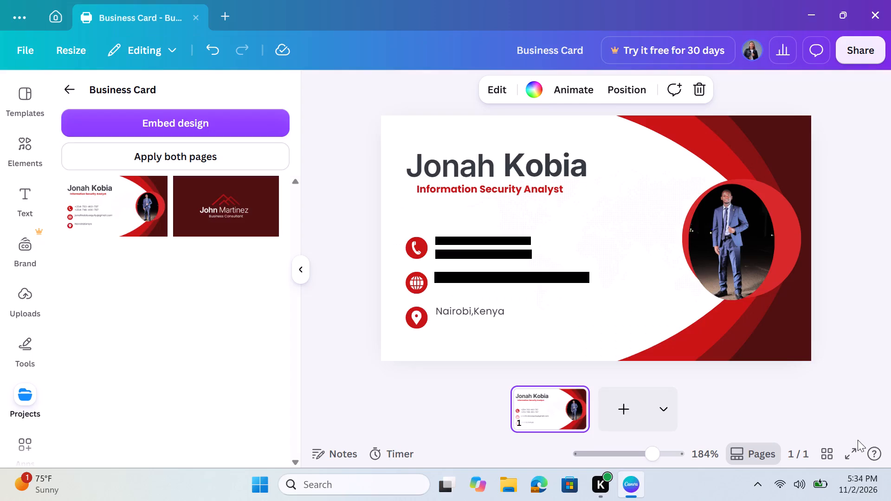